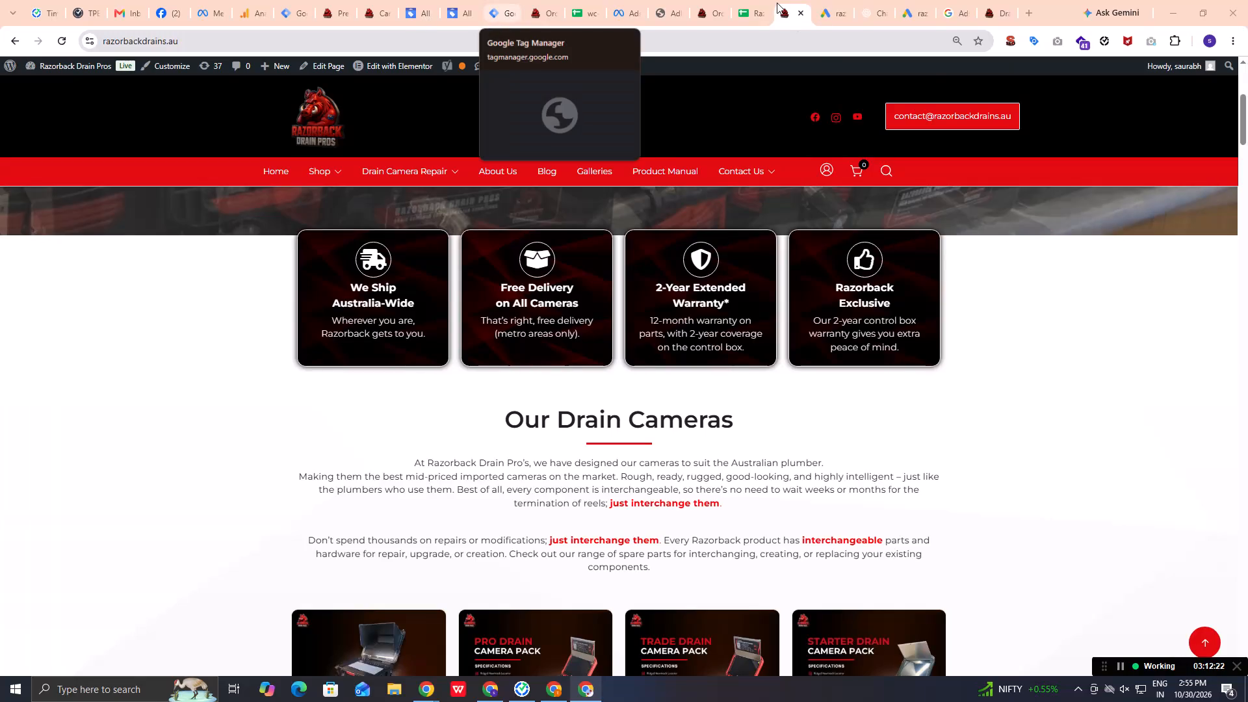
Switch to the Google Ads ad editor and close the campaign image selection without changing the chosen images.
click(826, 0)
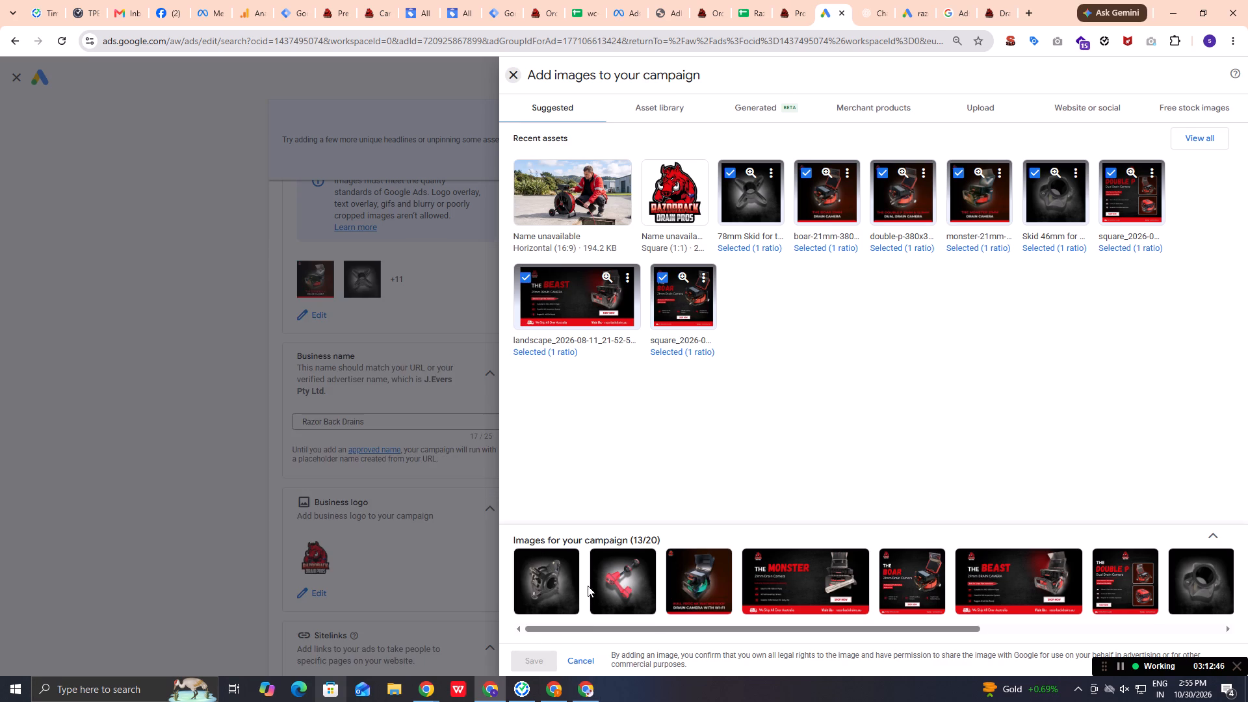
click(513, 74)
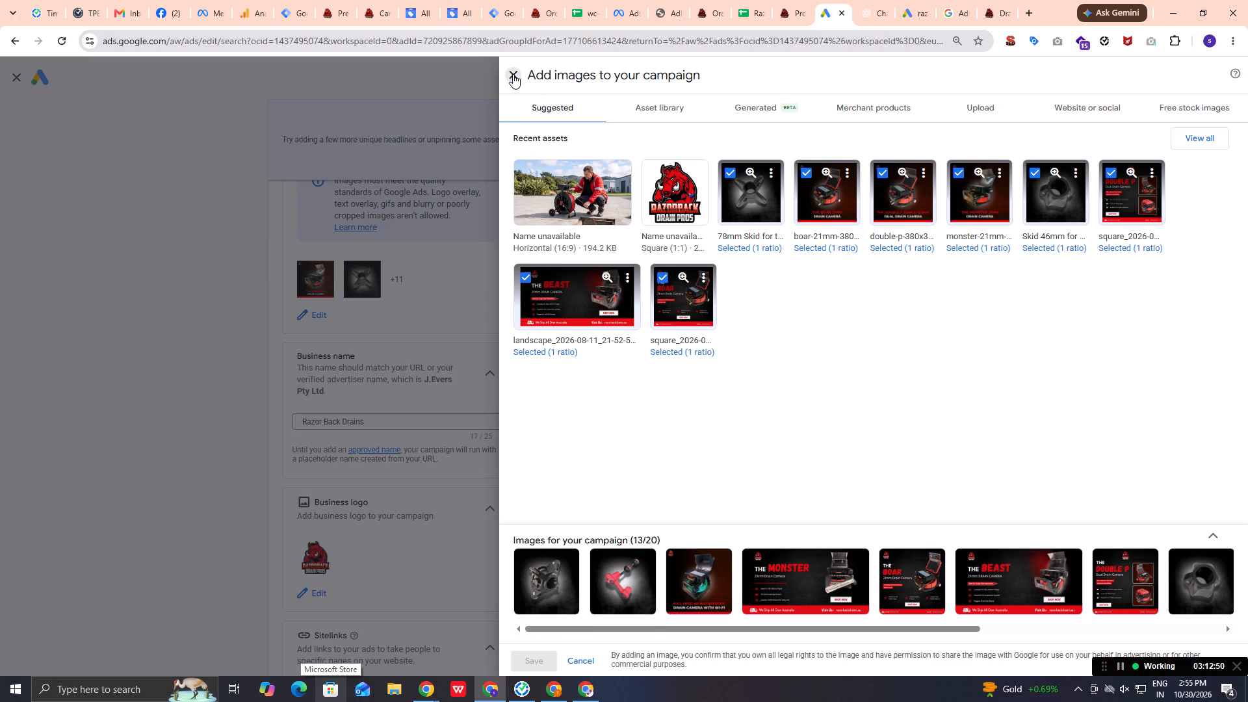
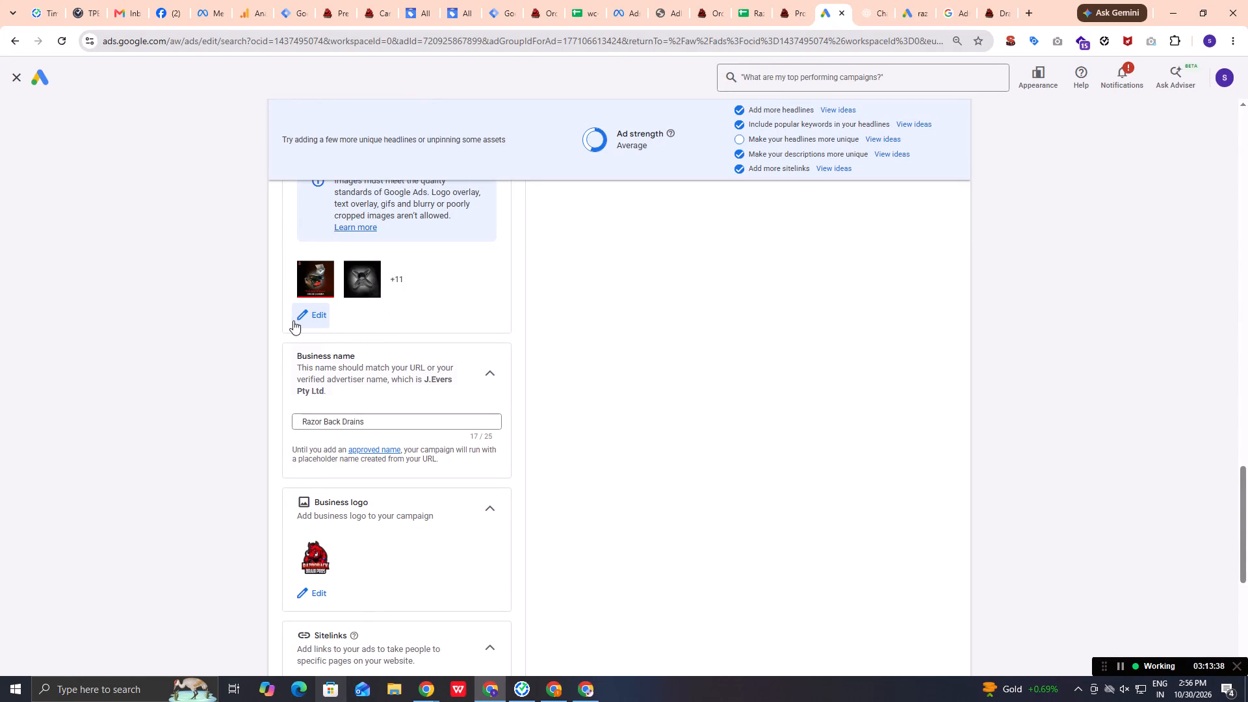
Review the search ad's sitelinks, business name and logo, campaign images, and headlines in the ad editor.
scroll(362, 604, down, 3)
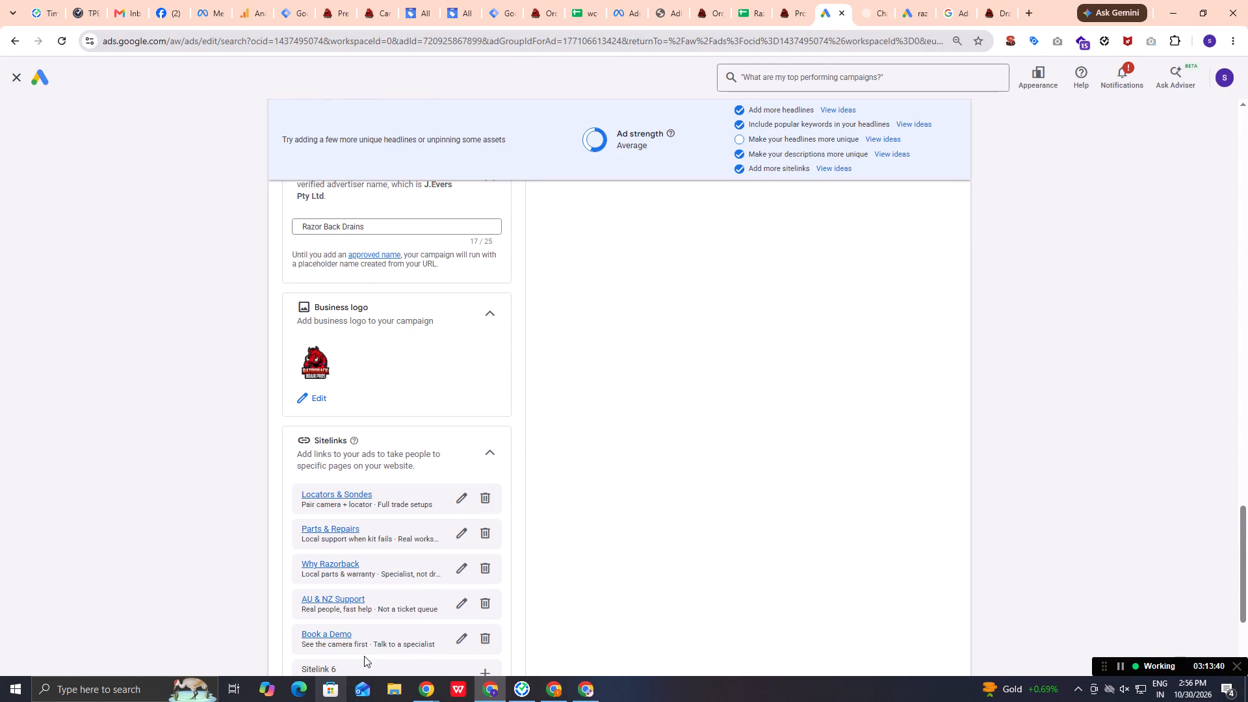
scroll(364, 656, up, 6)
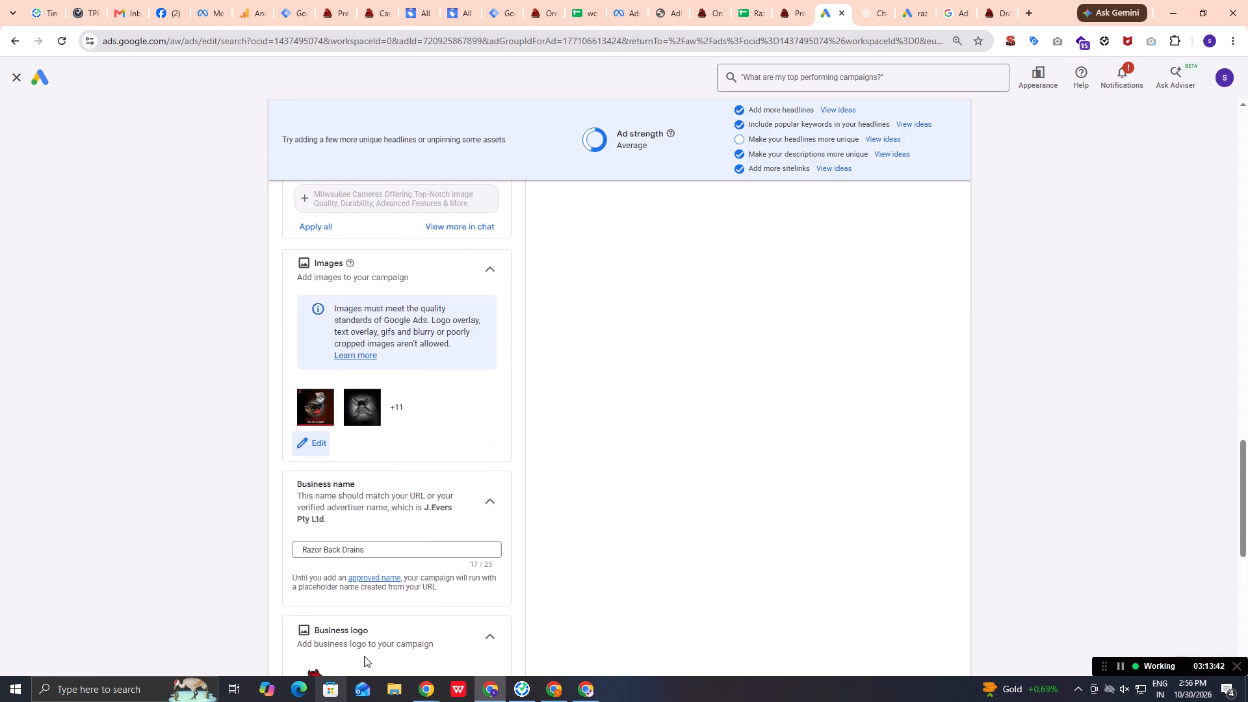
scroll(364, 656, up, 6)
scroll(364, 656, down, 2)
scroll(364, 656, up, 14)
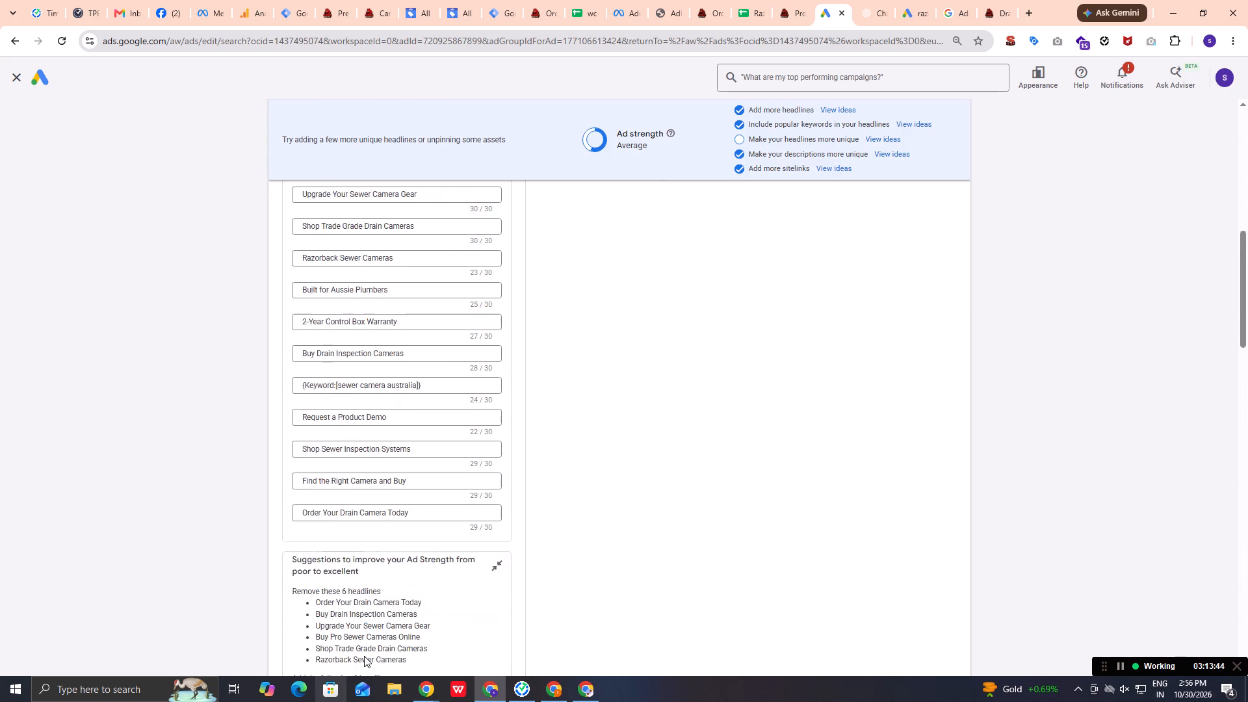
scroll(364, 656, up, 8)
Save the Razor Back Drains search ad with its current headlines, images and sitelinks.
scroll(364, 656, down, 3)
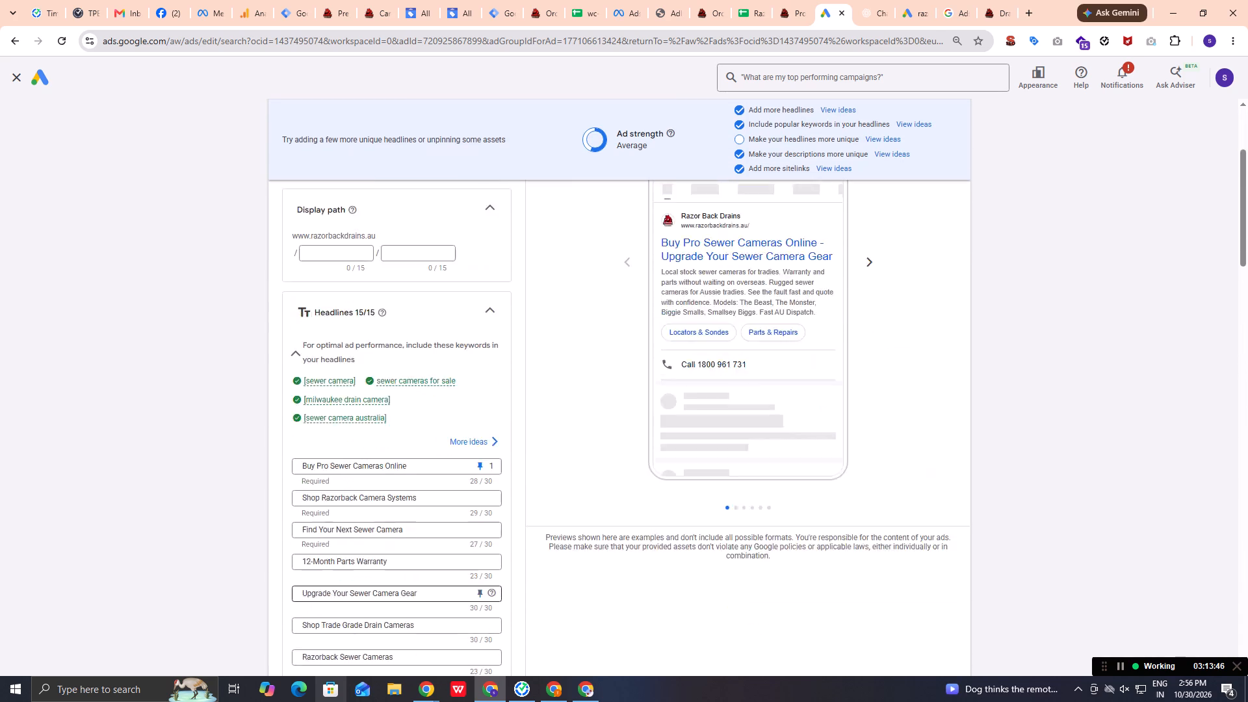
scroll(364, 656, down, 2)
scroll(364, 656, up, 1)
scroll(364, 656, down, 13)
scroll(364, 656, up, 1)
scroll(364, 656, down, 8)
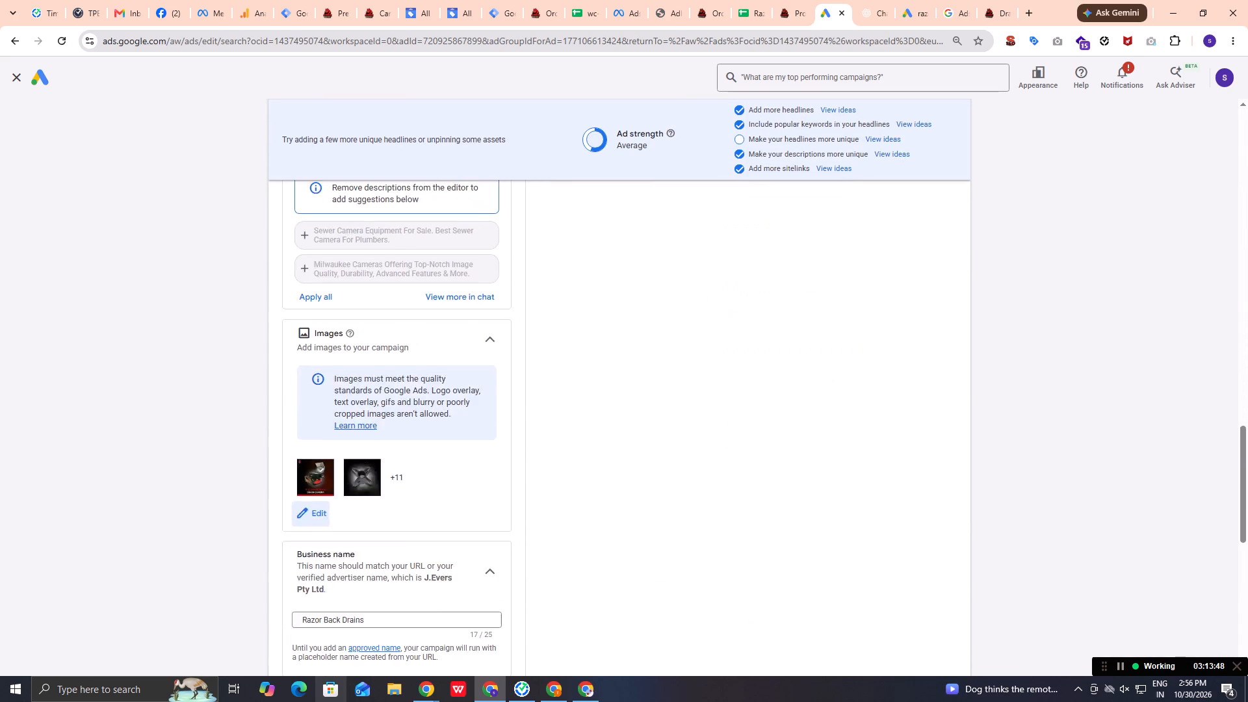
scroll(364, 656, down, 5)
scroll(364, 656, up, 2)
scroll(364, 656, down, 5)
scroll(364, 656, up, 1)
scroll(364, 656, down, 7)
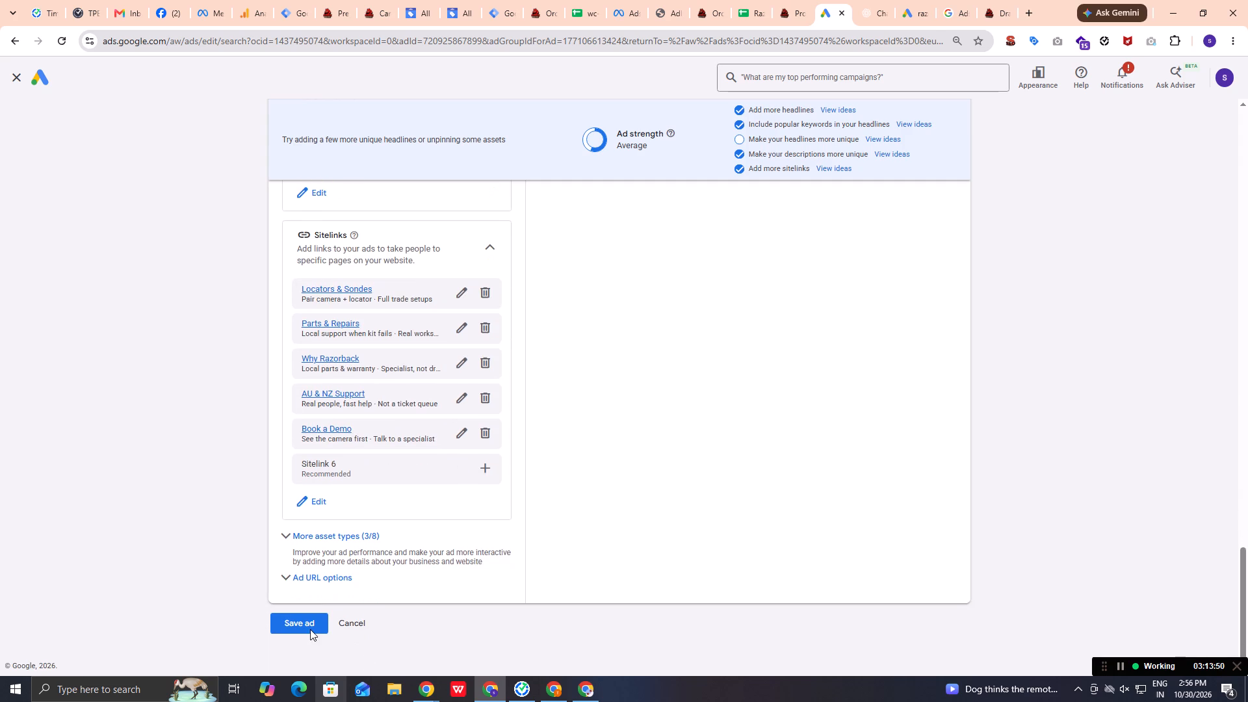
click(307, 627)
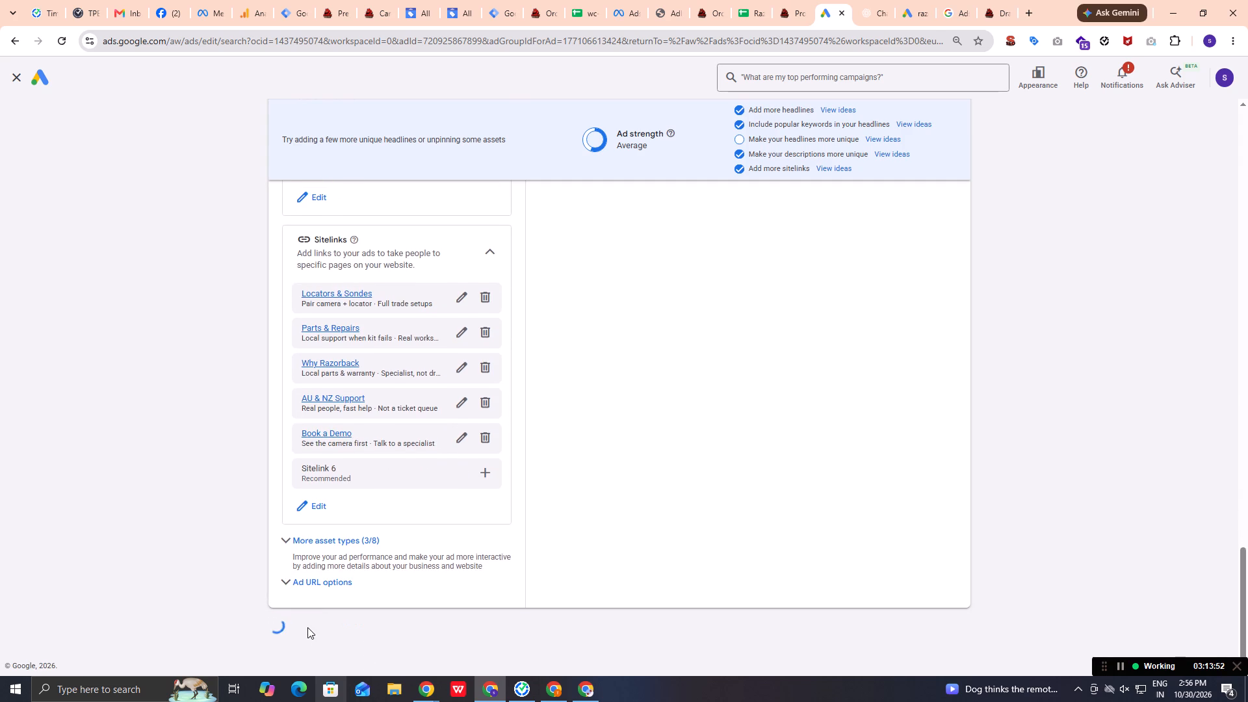
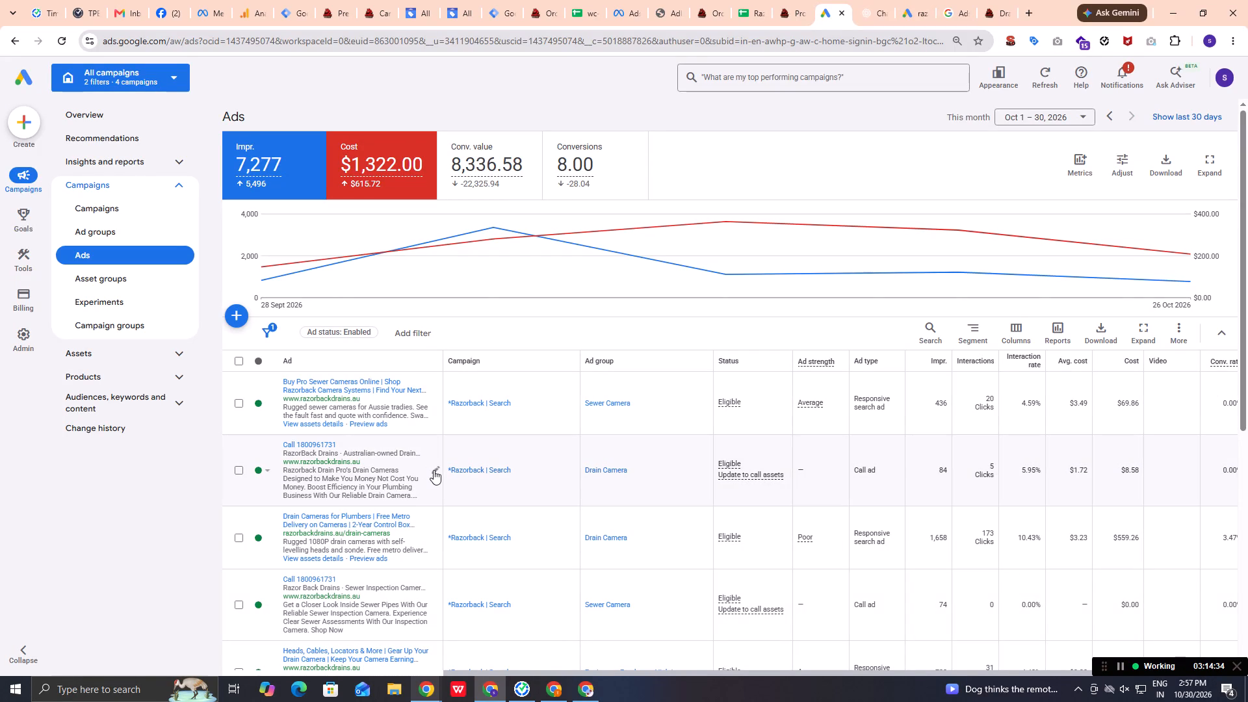
click(434, 470)
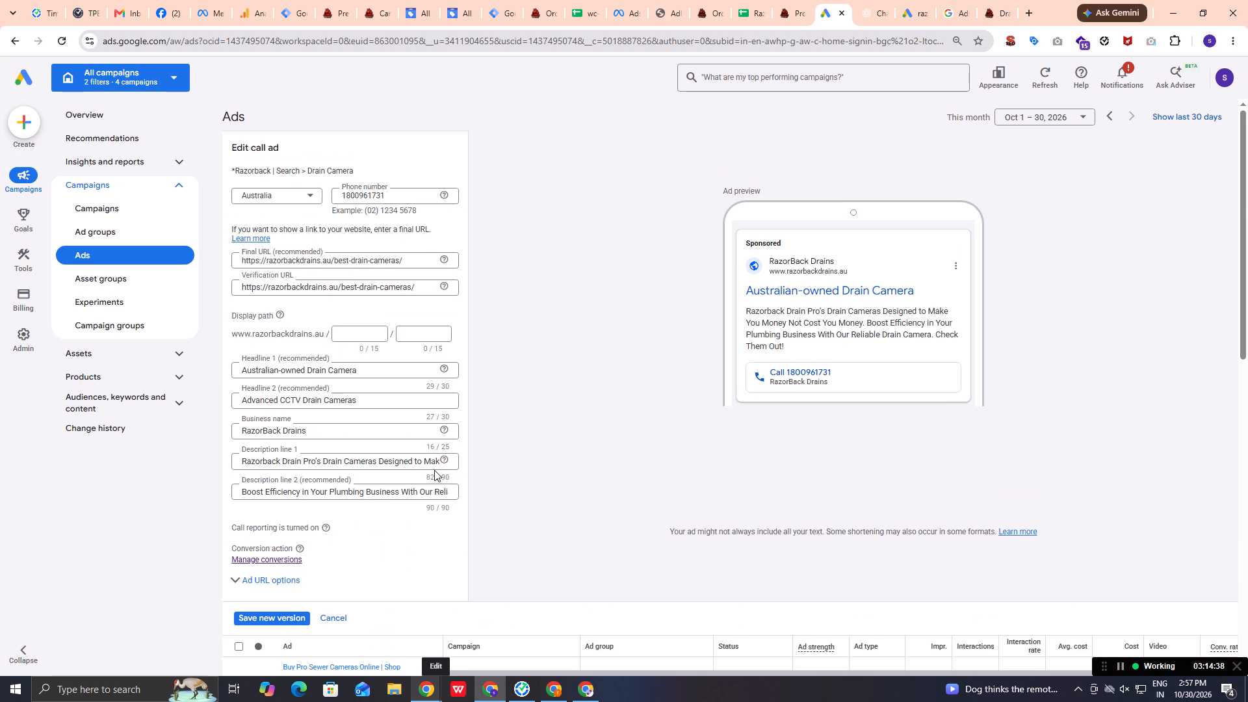
triple_click(348, 259)
click(348, 259)
key(ctrl+v)
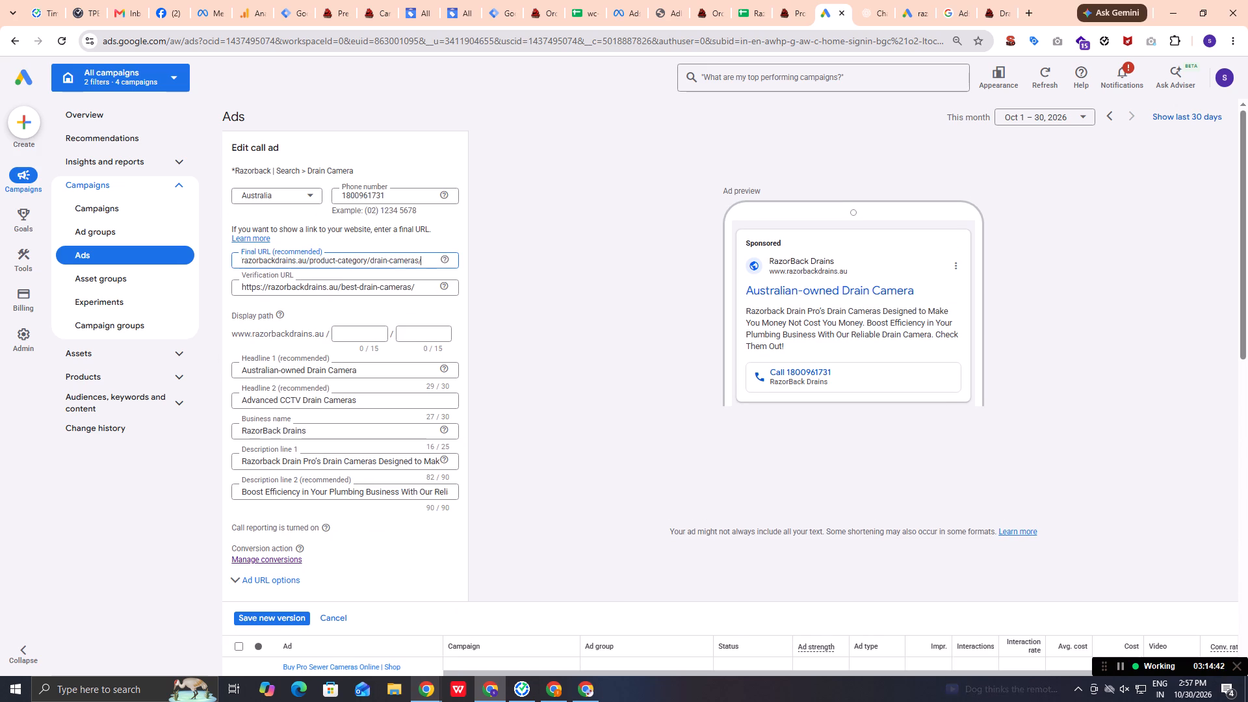
triple_click(351, 285)
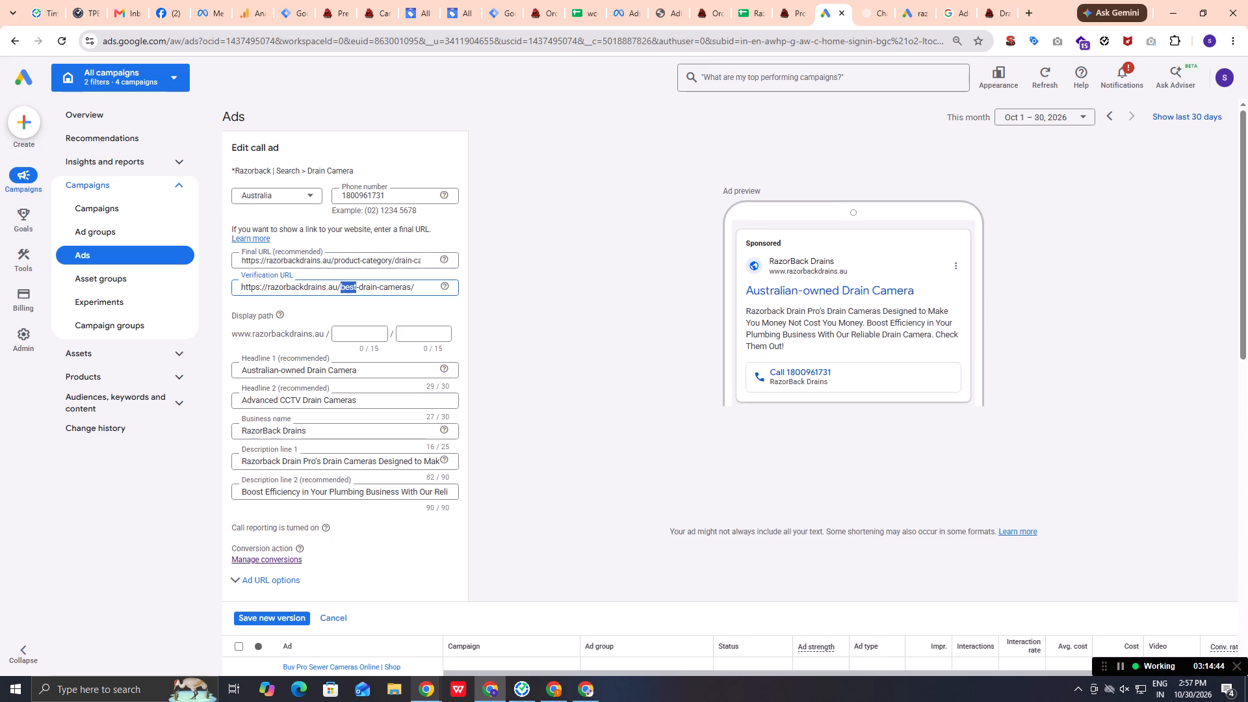
key(ctrl+v)
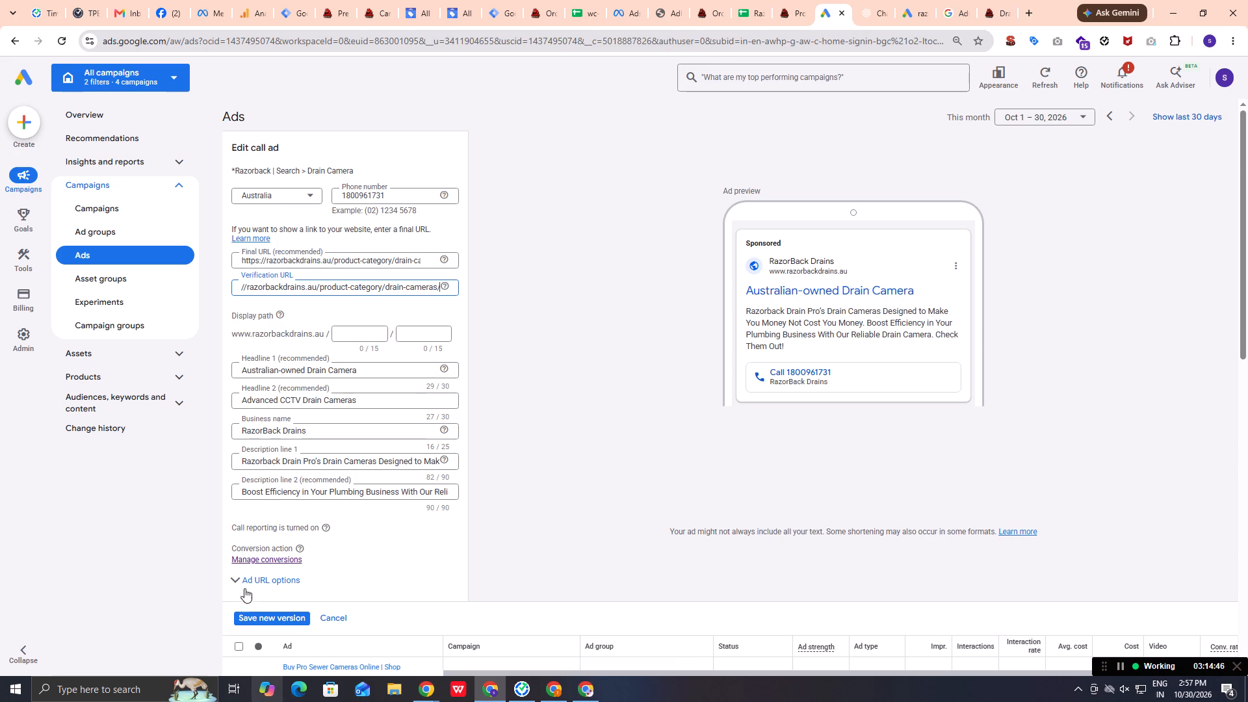
scroll(249, 606, down, 2)
click(279, 489)
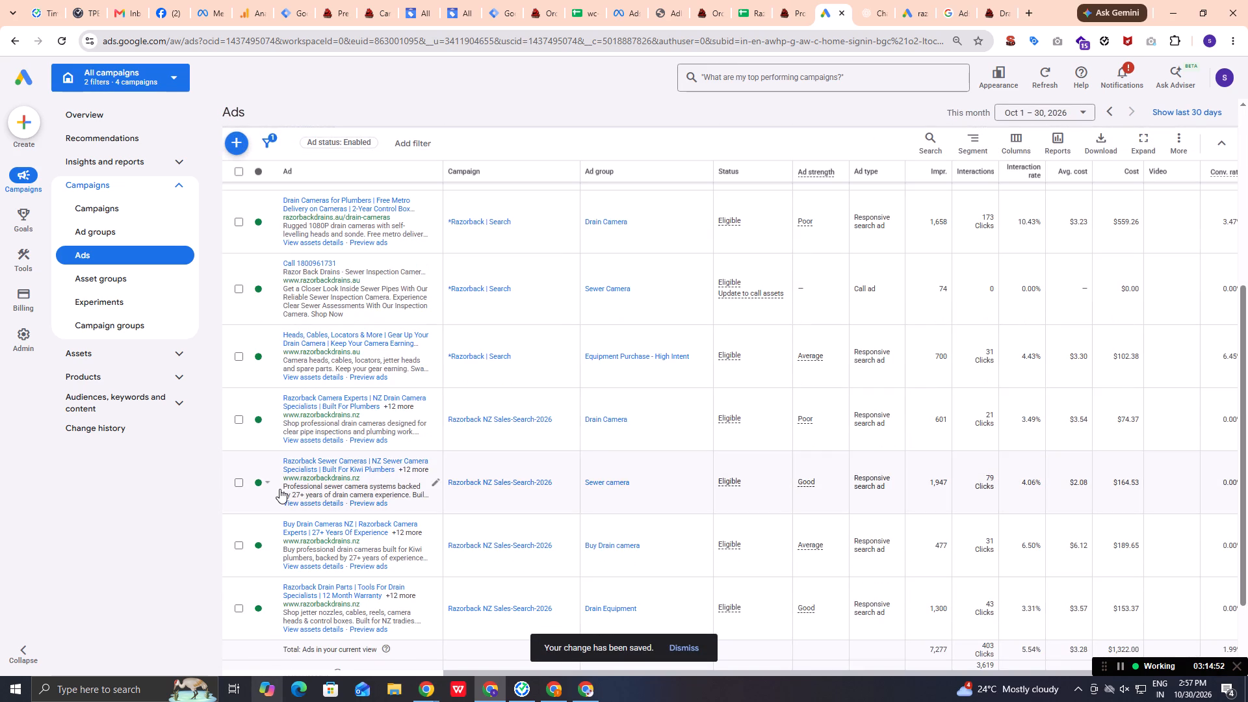
scroll(417, 392, up, 1)
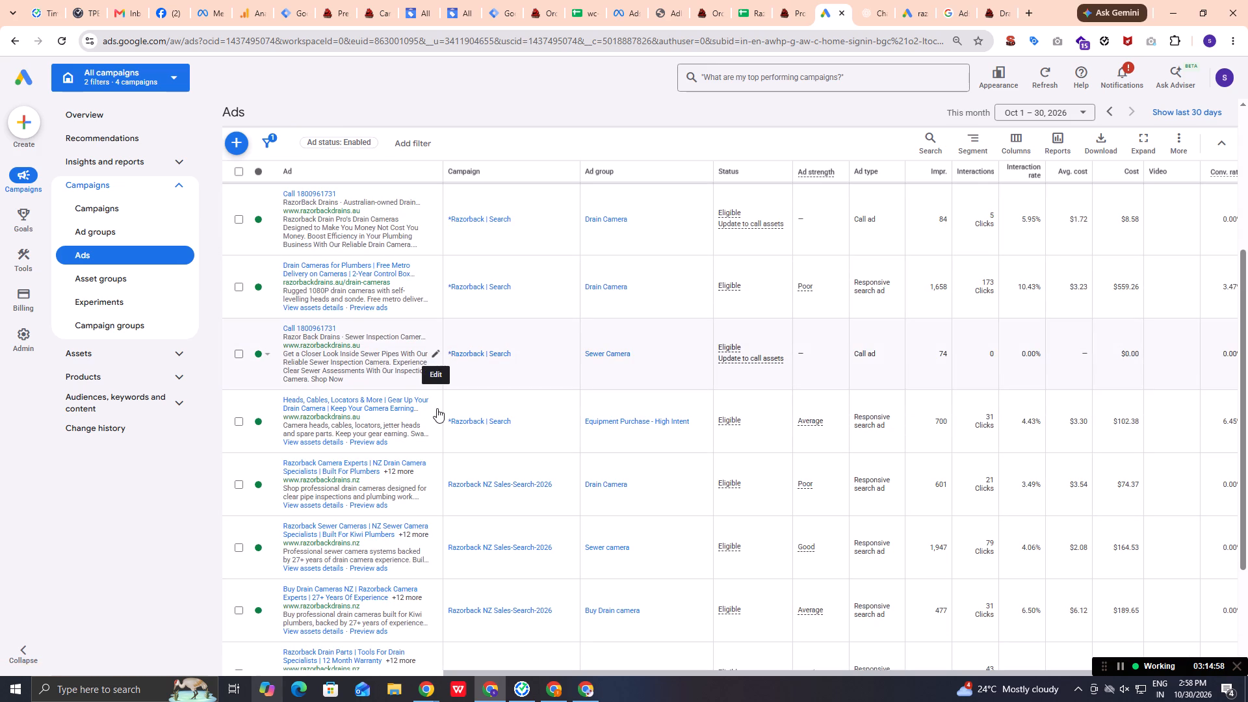
scroll(437, 409, up, 2)
scroll(437, 409, down, 2)
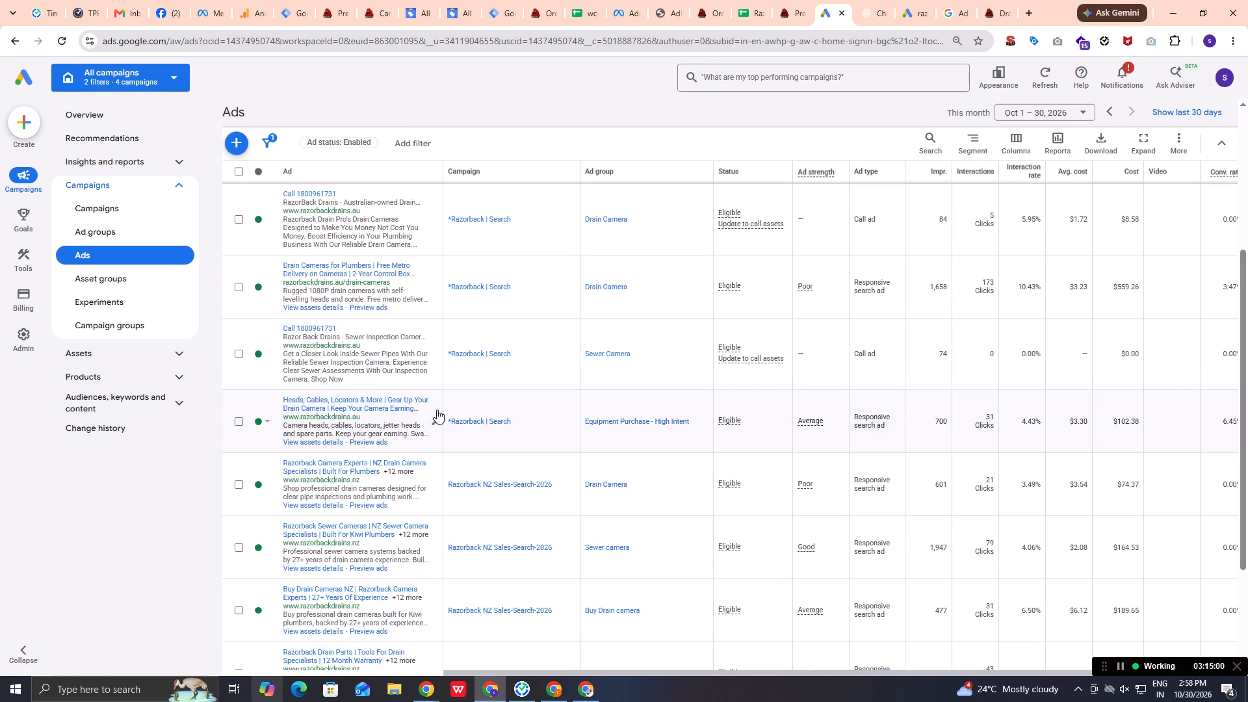
click(436, 354)
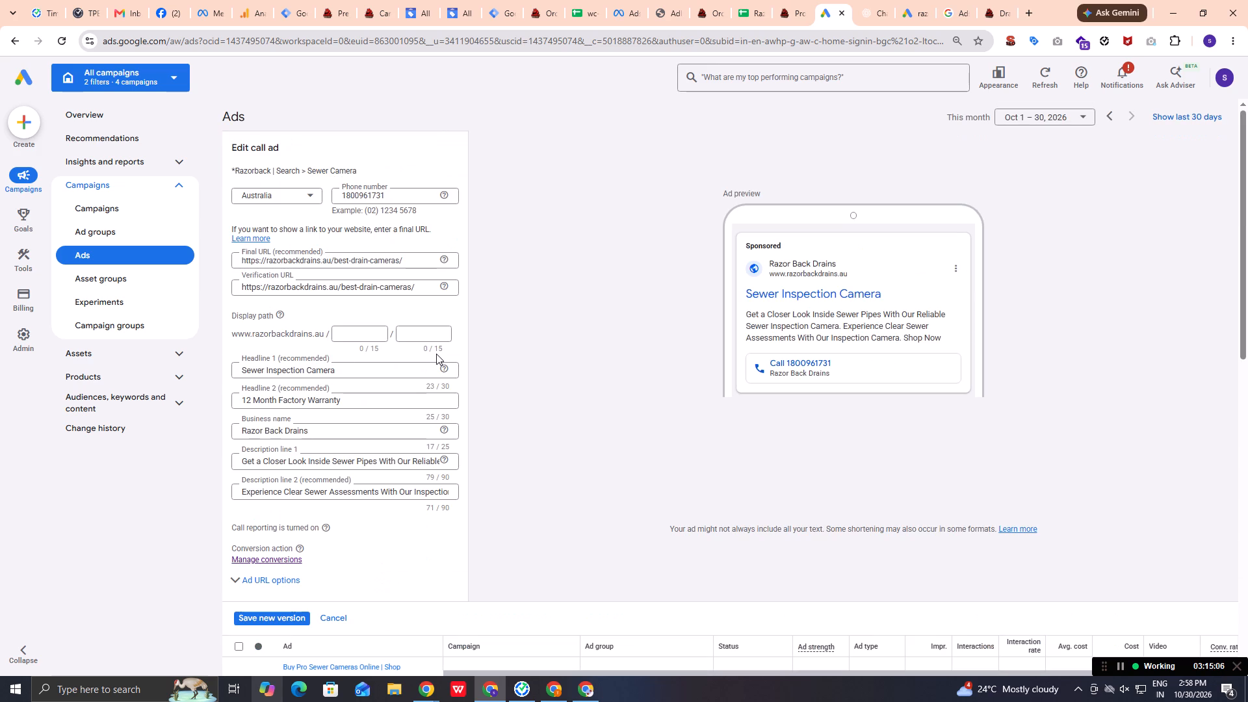
triple_click(356, 263)
key(v)
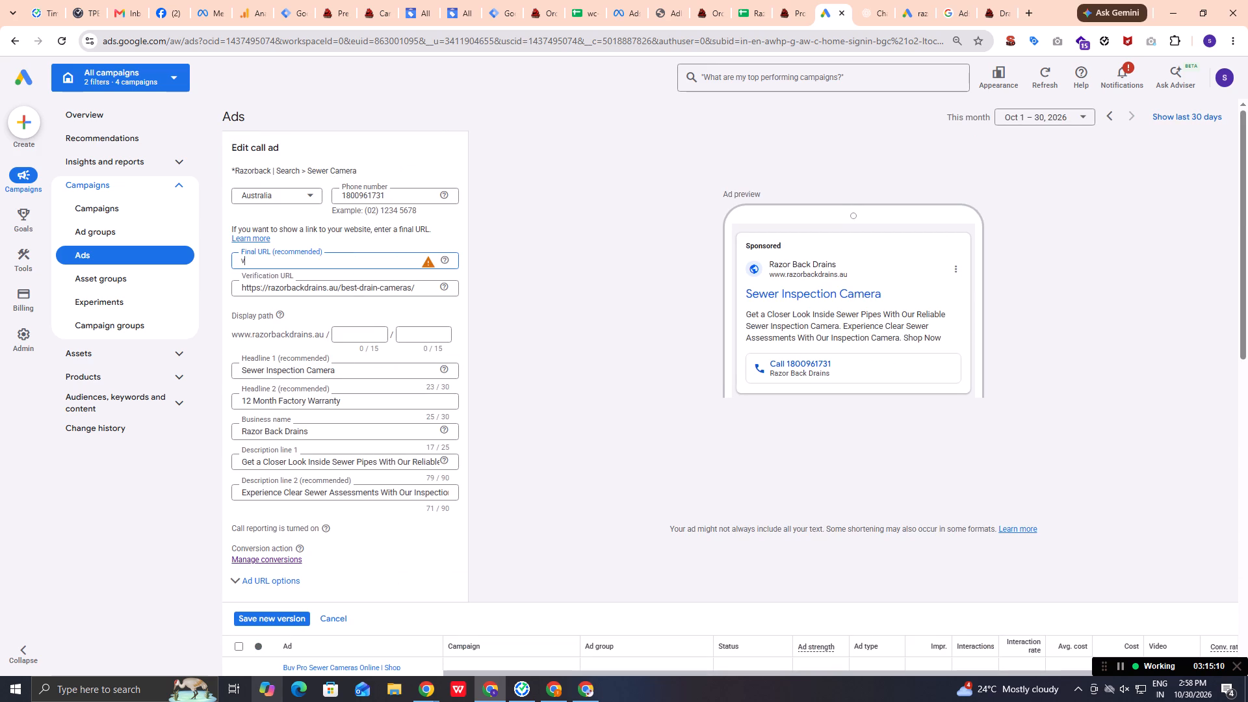
double_click(340, 268)
triple_click(352, 261)
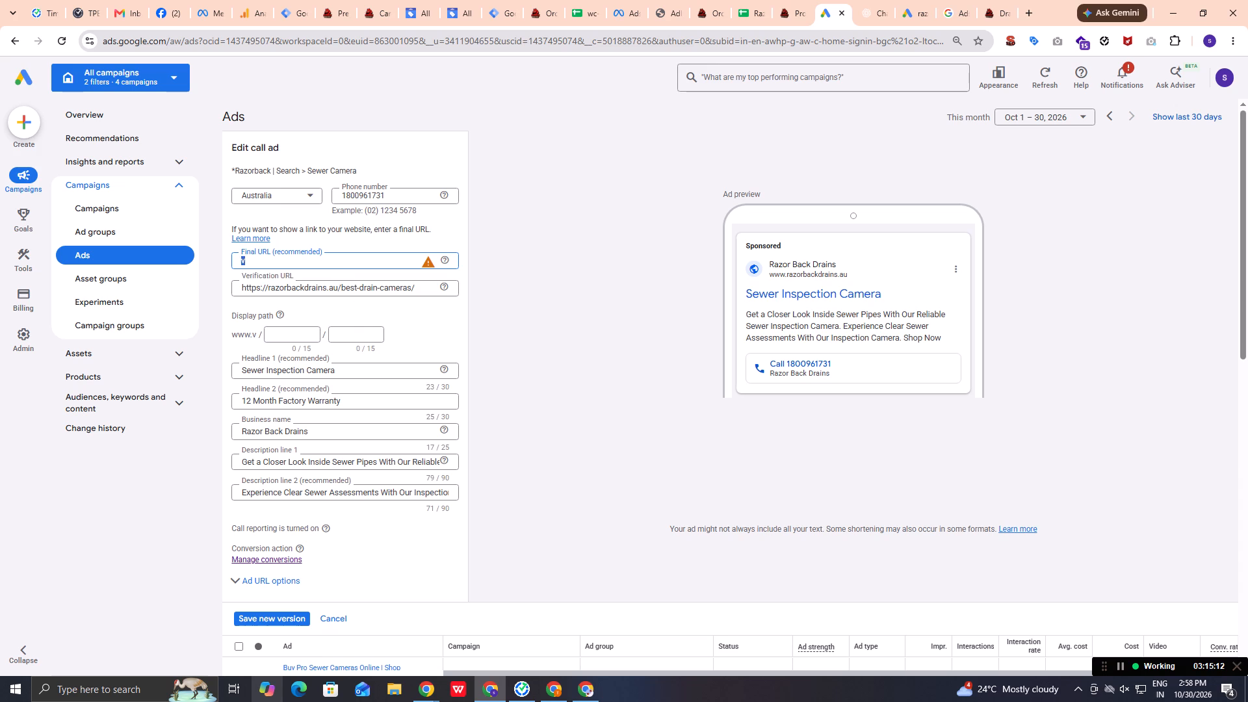
key(ctrl+v)
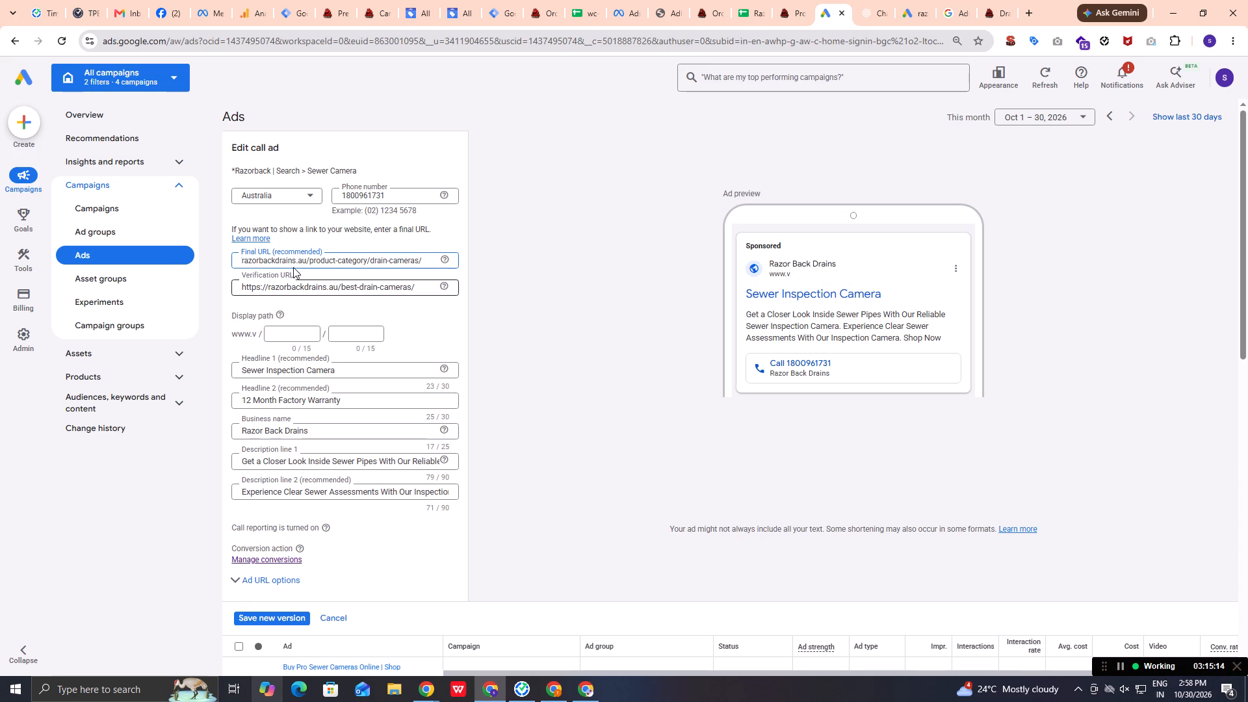
drag(293, 267, 107, 263)
drag(372, 255, 185, 259)
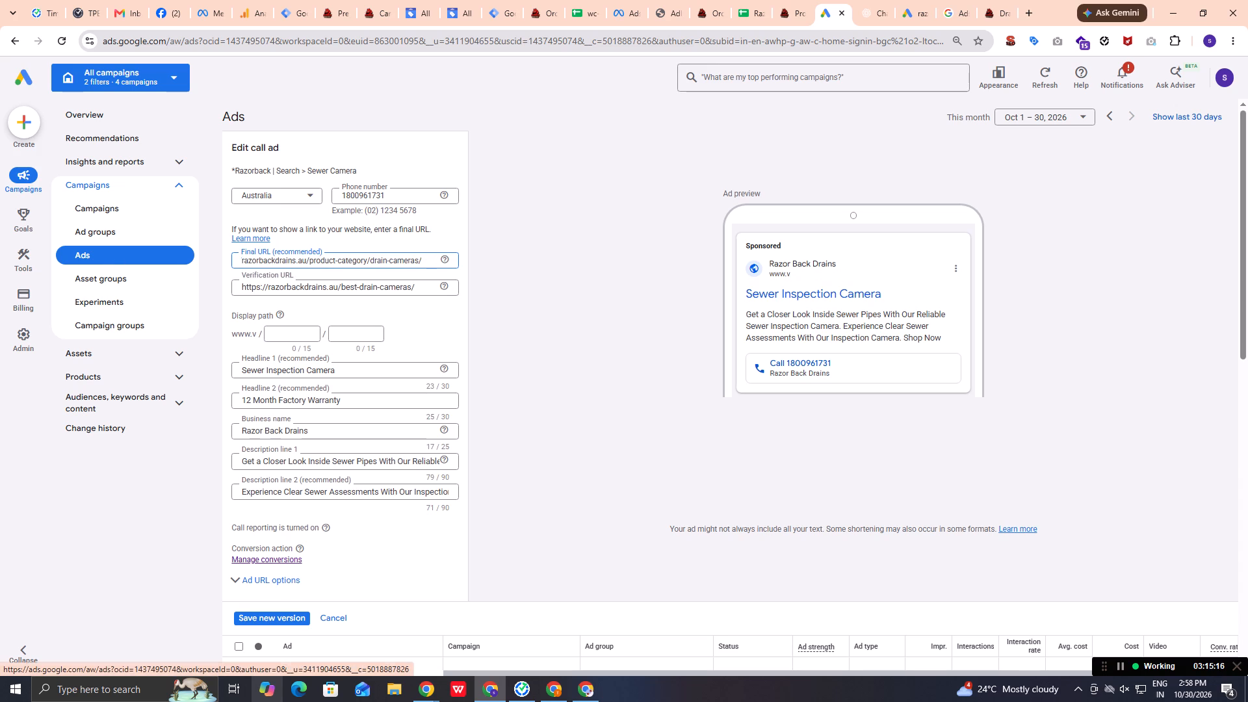
drag(185, 259, 183, 259)
click(354, 259)
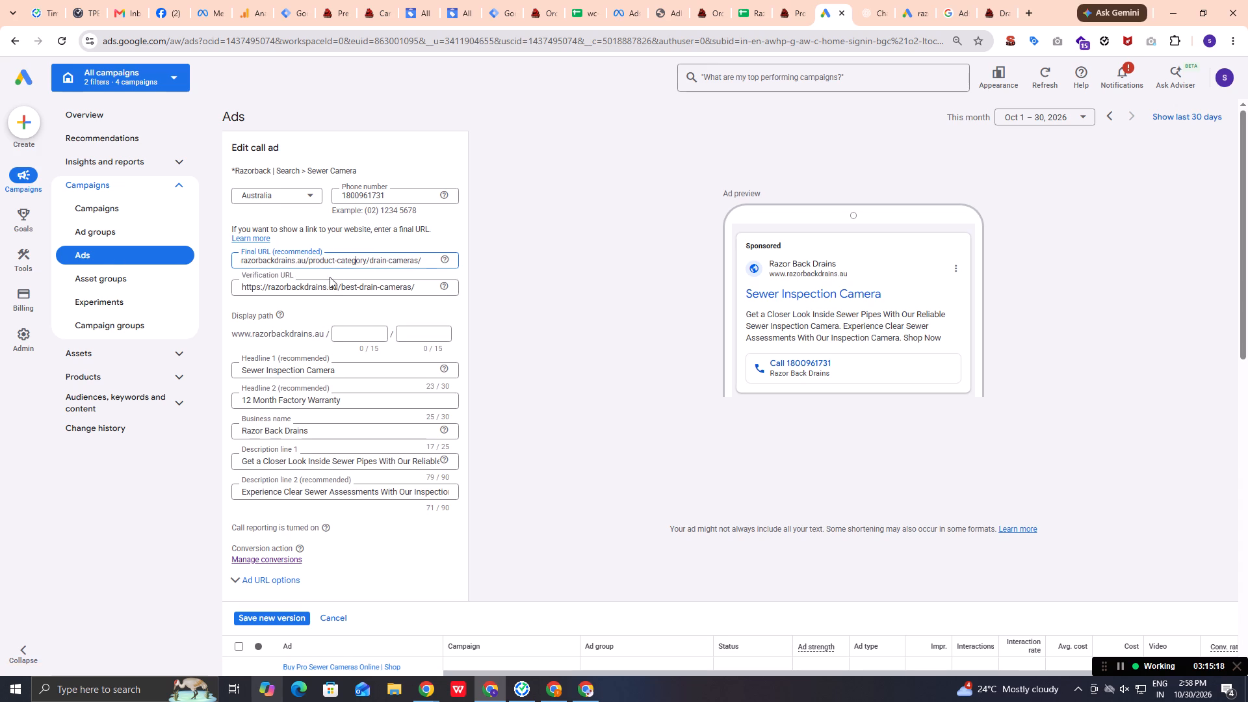
triple_click(323, 286)
key(ctrl+v)
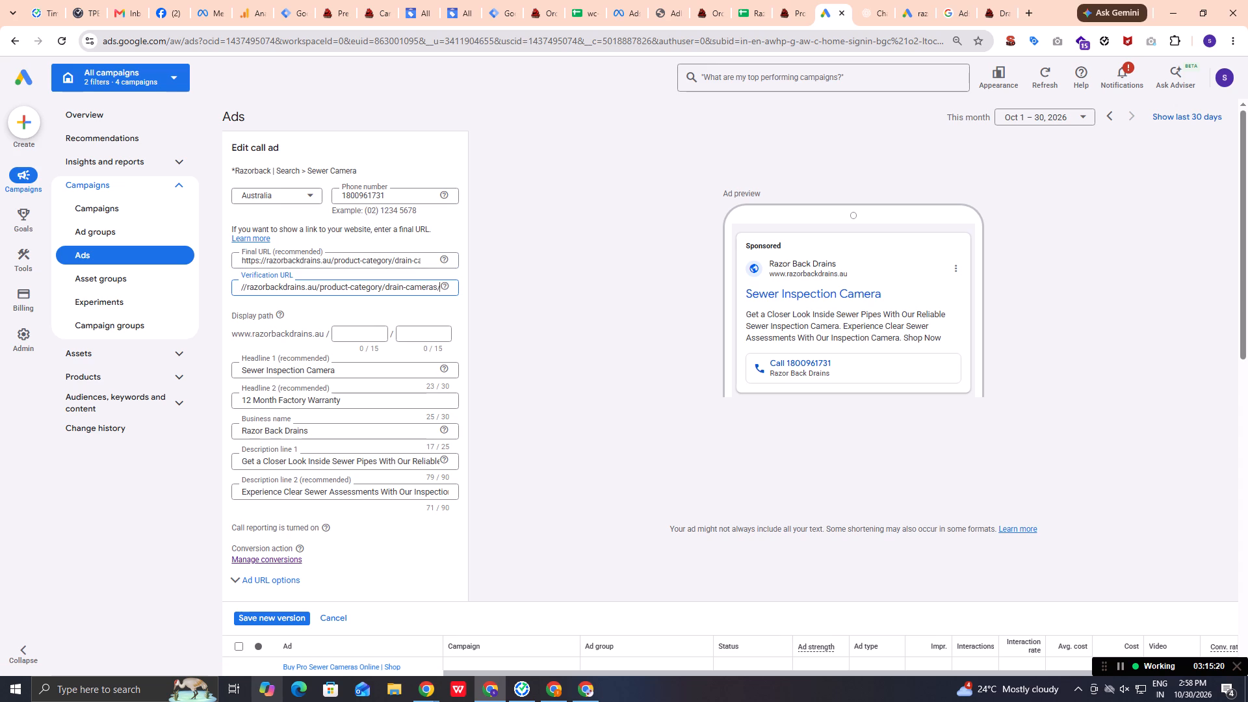
click(282, 616)
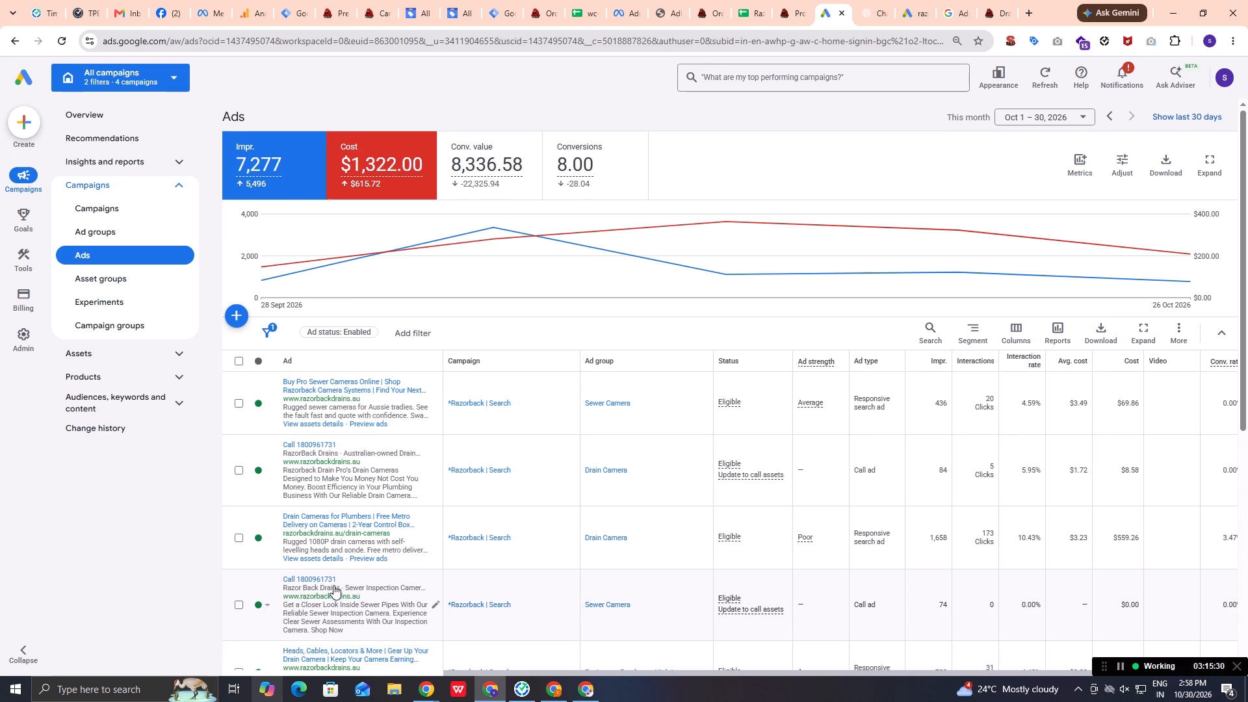
Limit the Ads view to the *Razorback | Search campaign.
scroll(376, 574, down, 1)
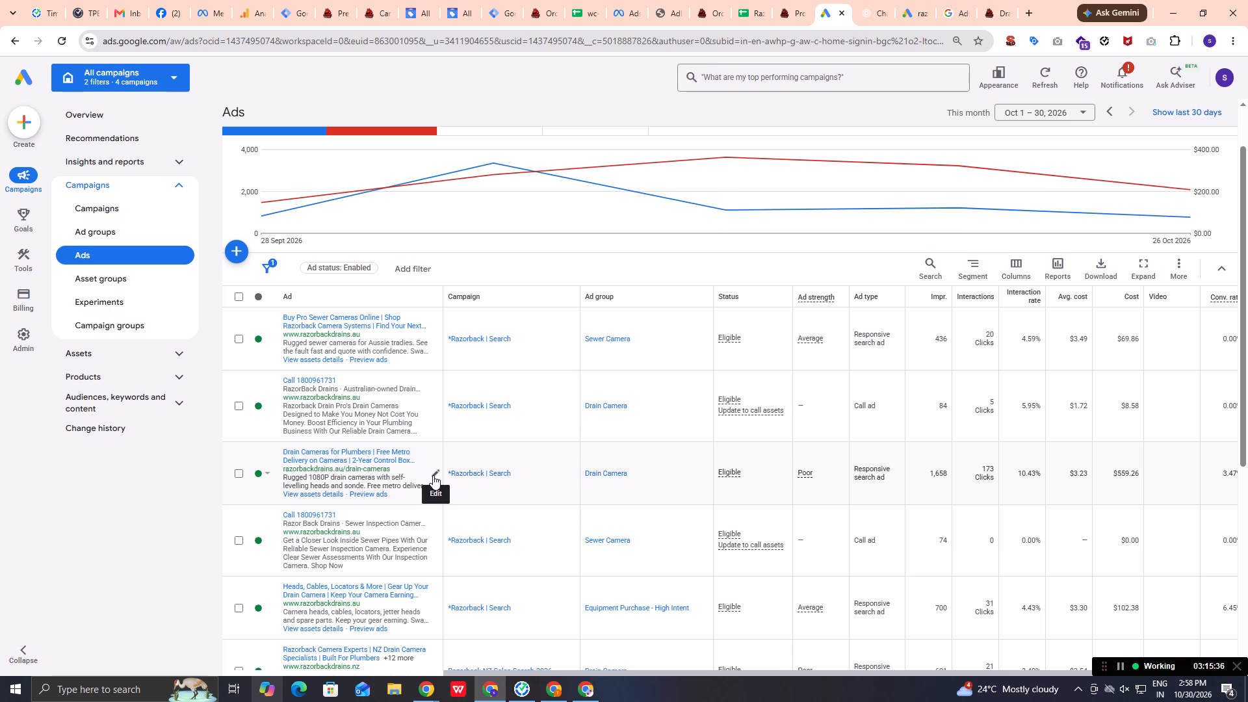
click(138, 207)
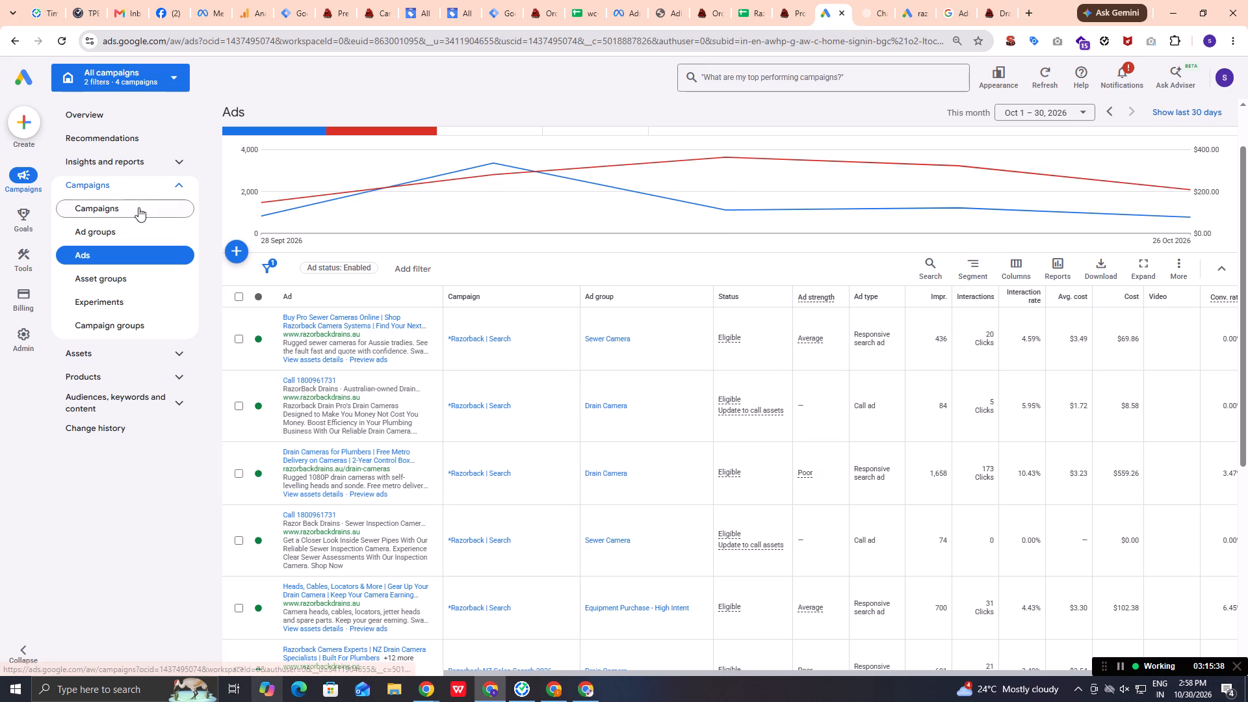
click(129, 265)
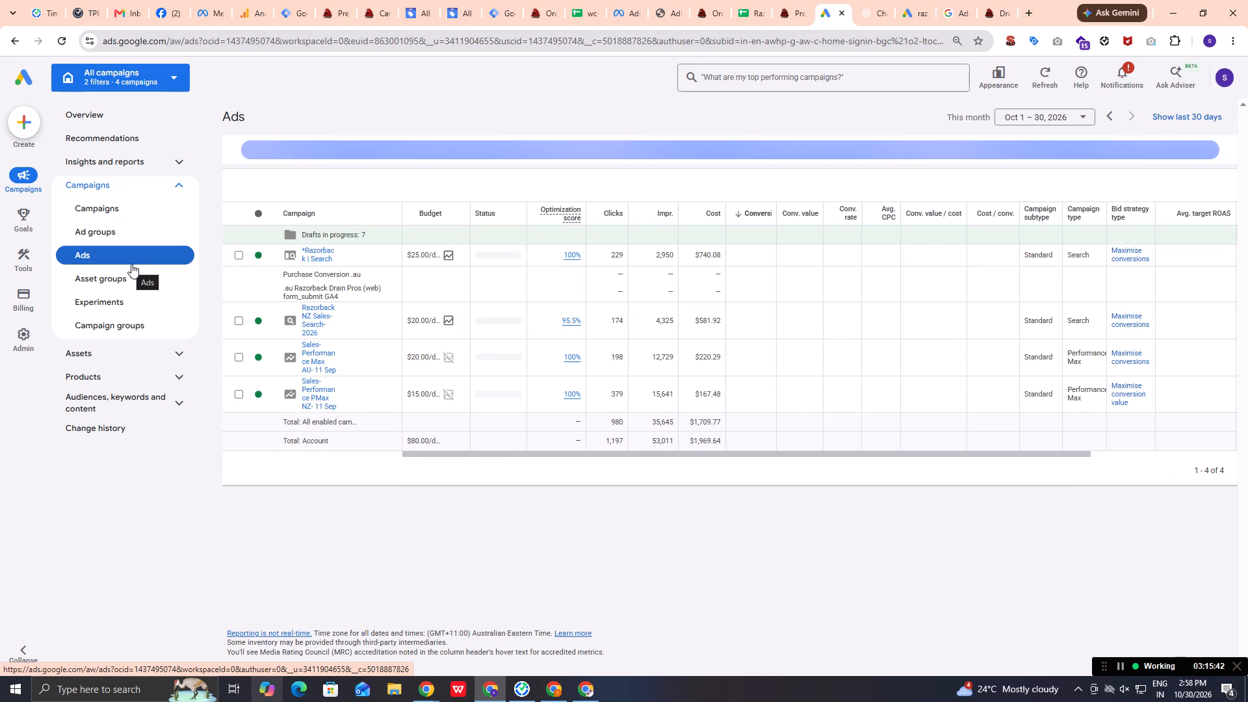
click(174, 77)
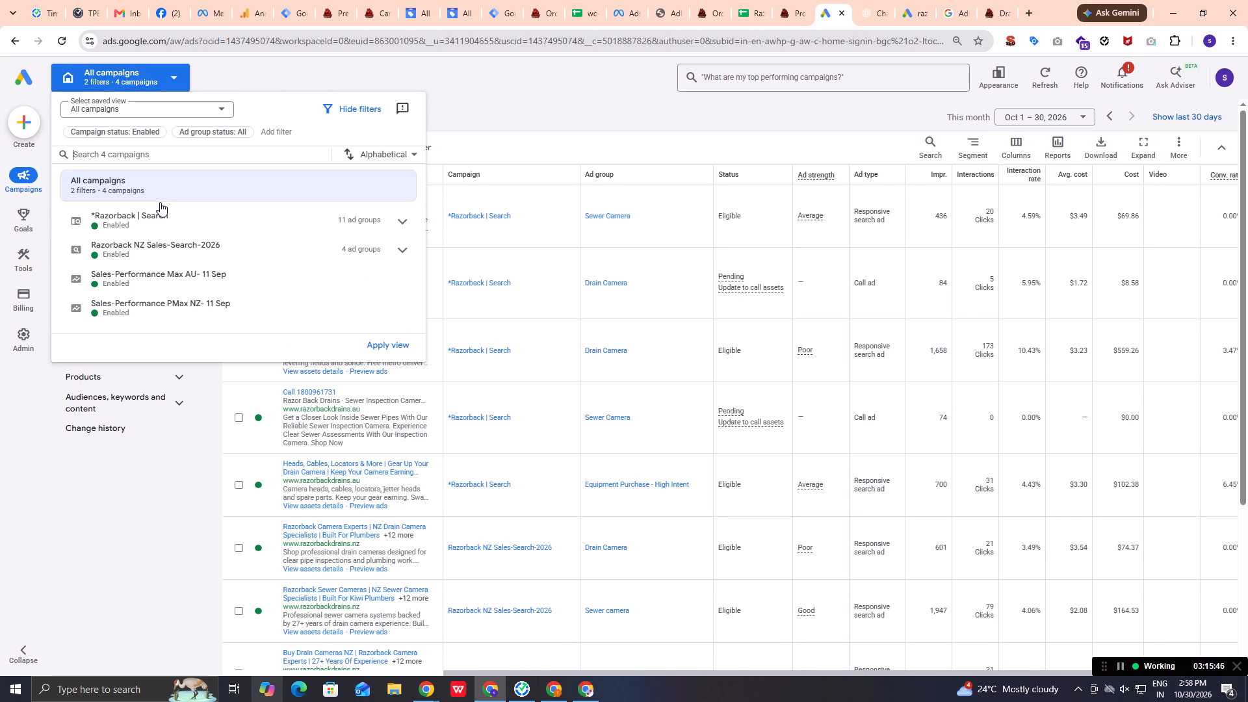
click(161, 230)
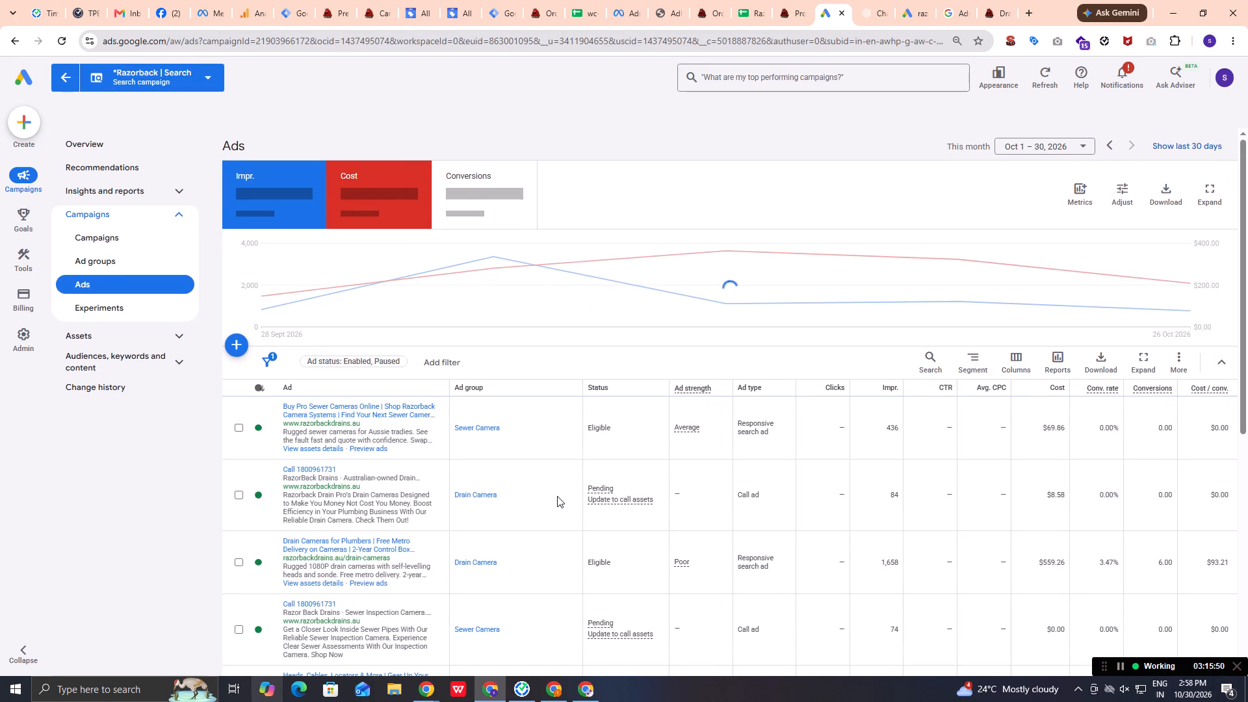
Examine the enabled and paused ads of the *Razorback | Search campaign, including their ad groups, statuses and ad types.
scroll(560, 493, down, 3)
scroll(560, 493, up, 1)
scroll(560, 493, down, 12)
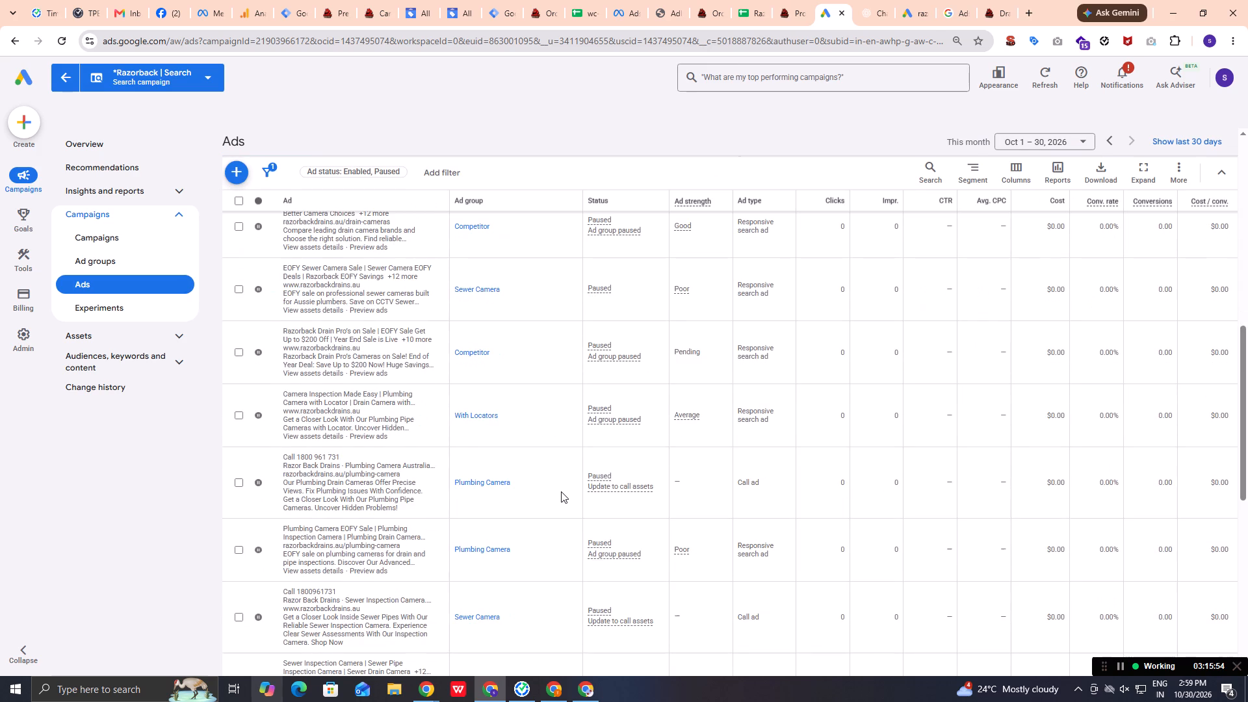
scroll(561, 491, down, 9)
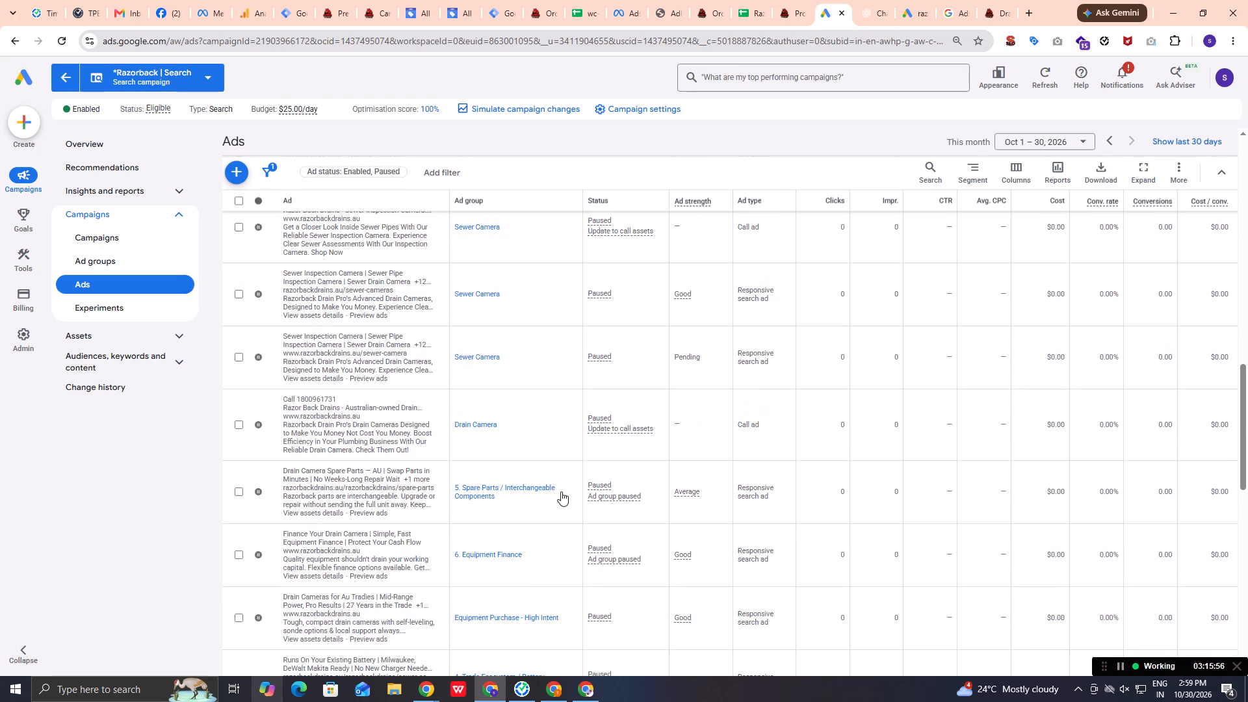
scroll(561, 491, down, 1)
scroll(561, 491, up, 1)
scroll(561, 491, down, 2)
scroll(561, 491, up, 3)
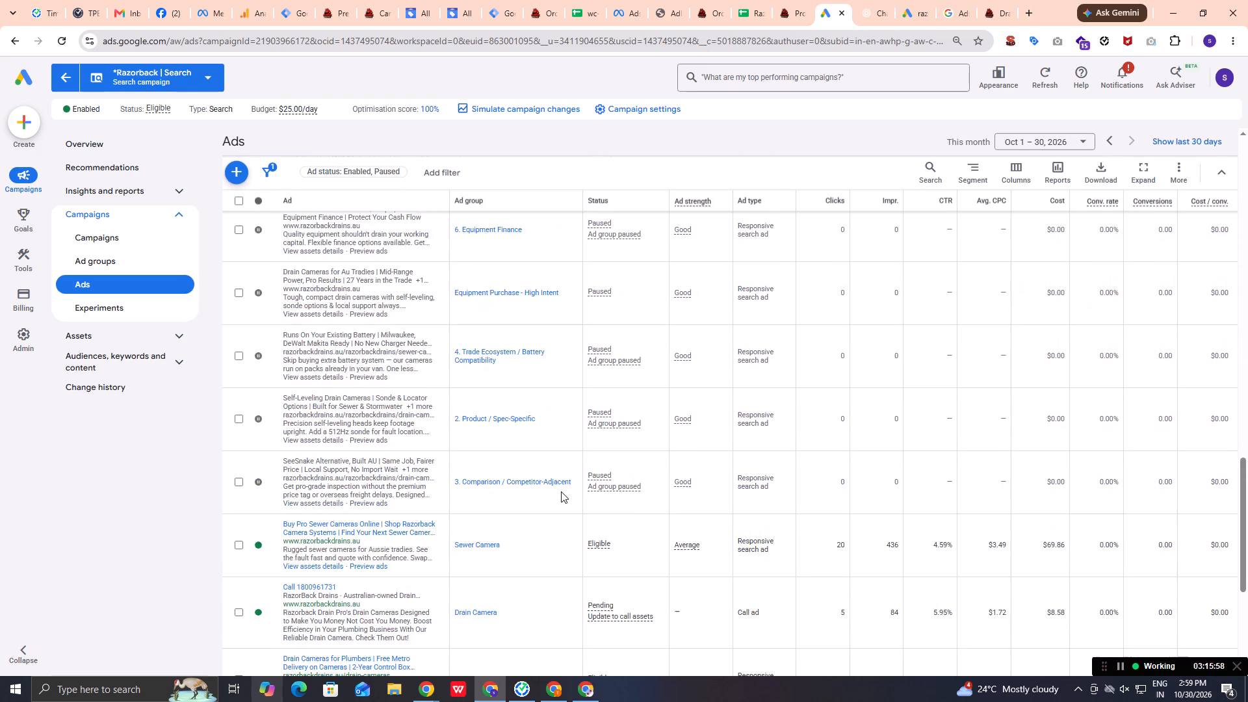
scroll(561, 491, down, 6)
scroll(561, 491, up, 1)
scroll(561, 491, down, 3)
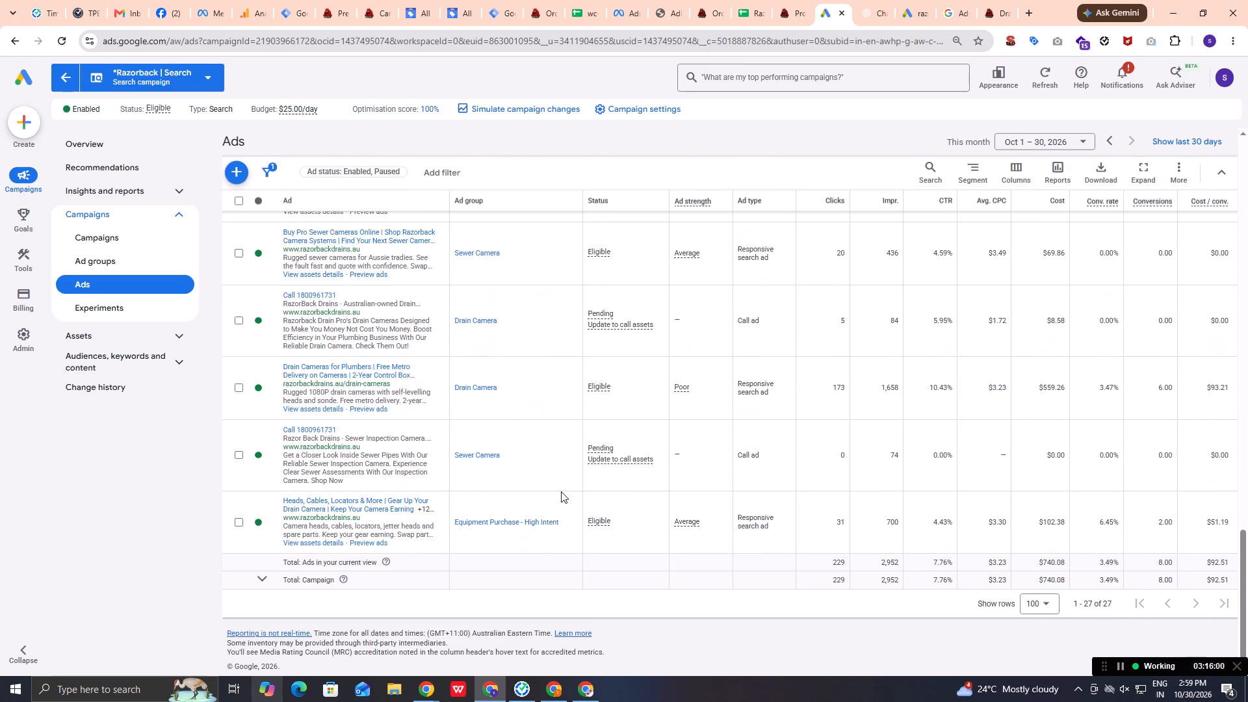
scroll(561, 491, up, 15)
scroll(561, 491, down, 1)
scroll(561, 491, up, 9)
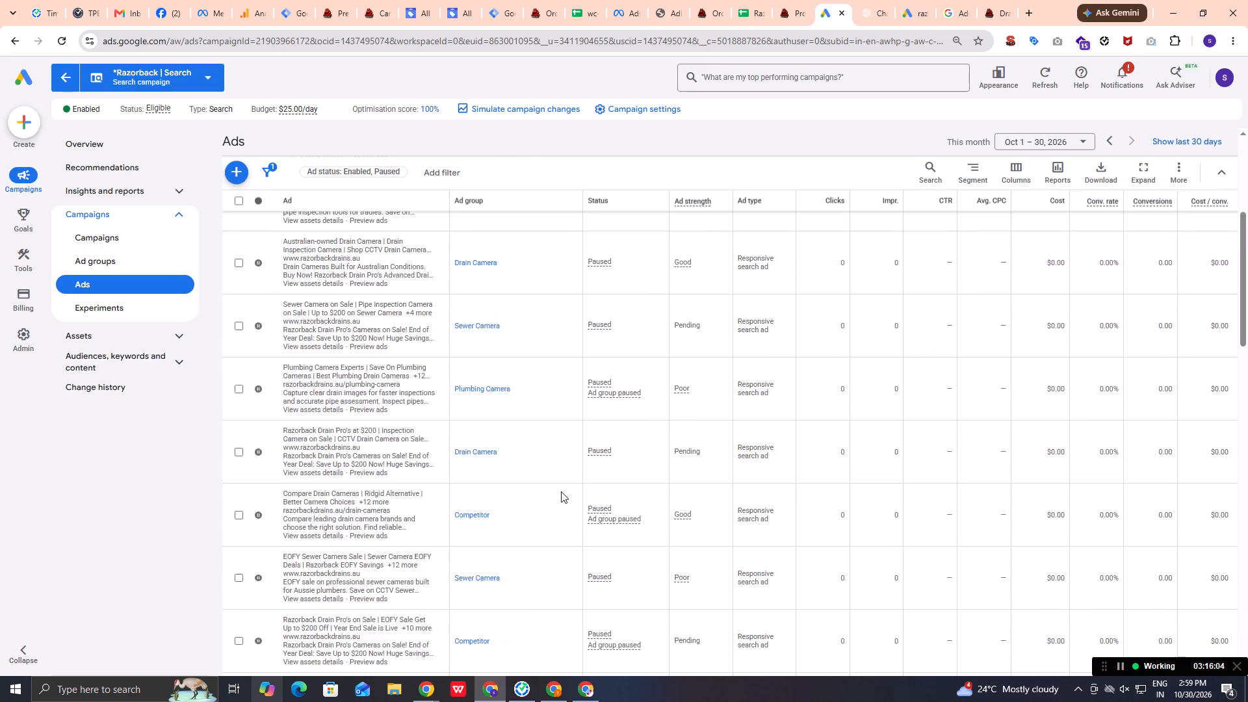
scroll(561, 491, up, 4)
scroll(561, 491, down, 1)
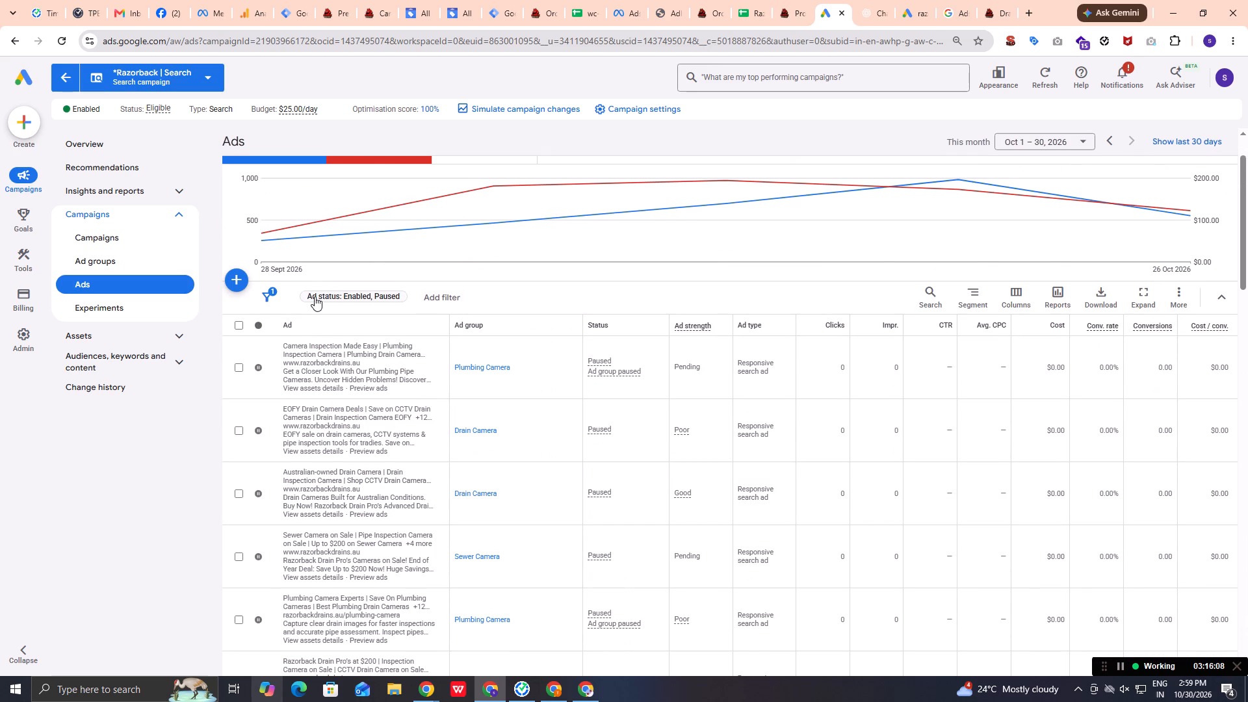
Filter the campaign's ads by status so that only Enabled ads are listed.
click(315, 296)
click(317, 346)
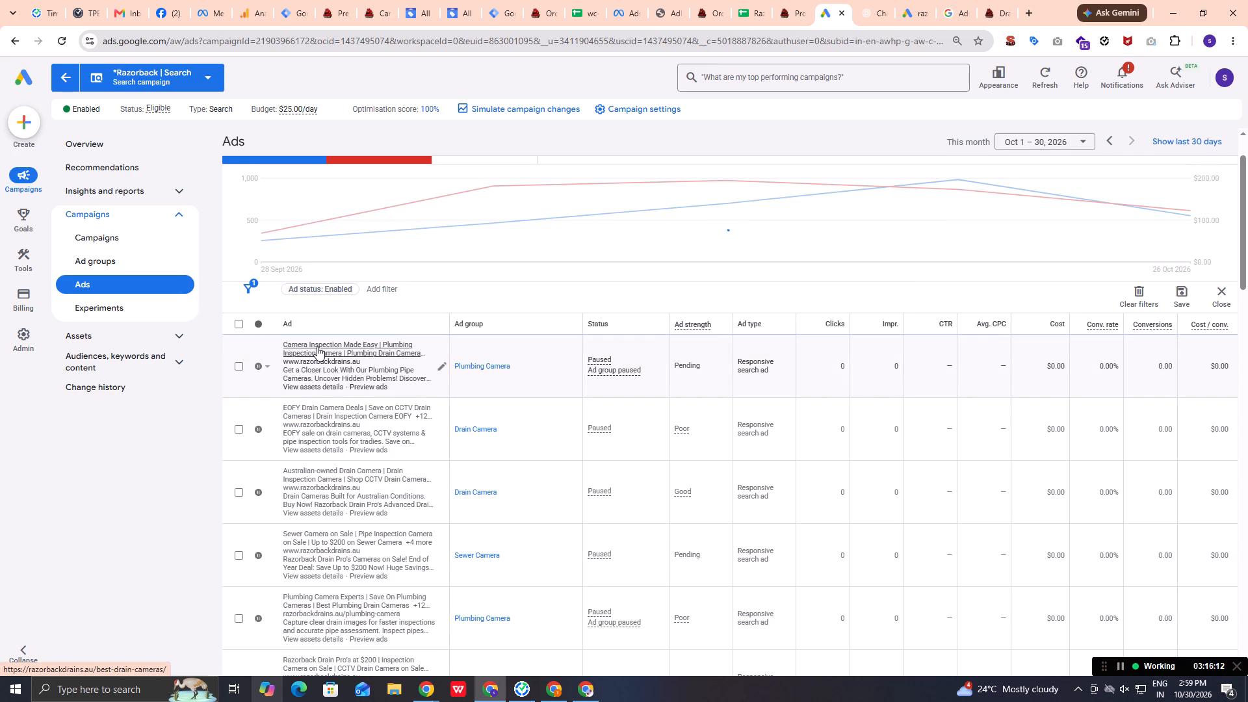
scroll(317, 346, down, 2)
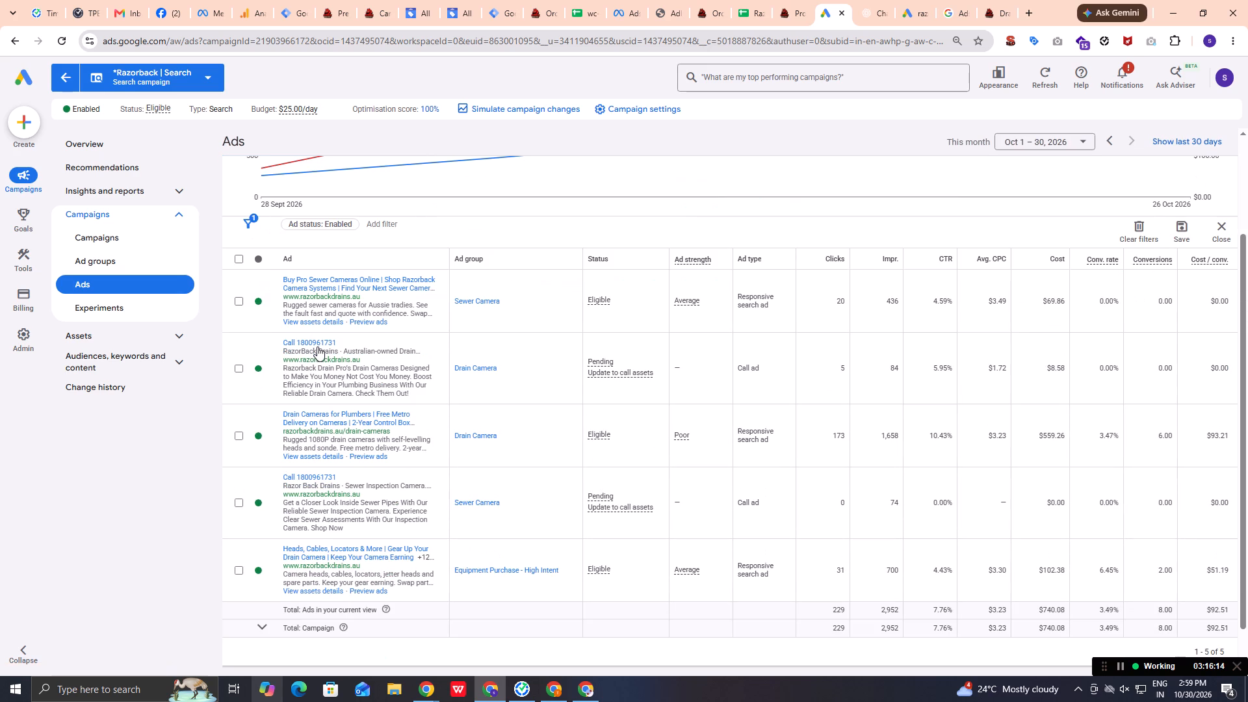
scroll(317, 346, down, 4)
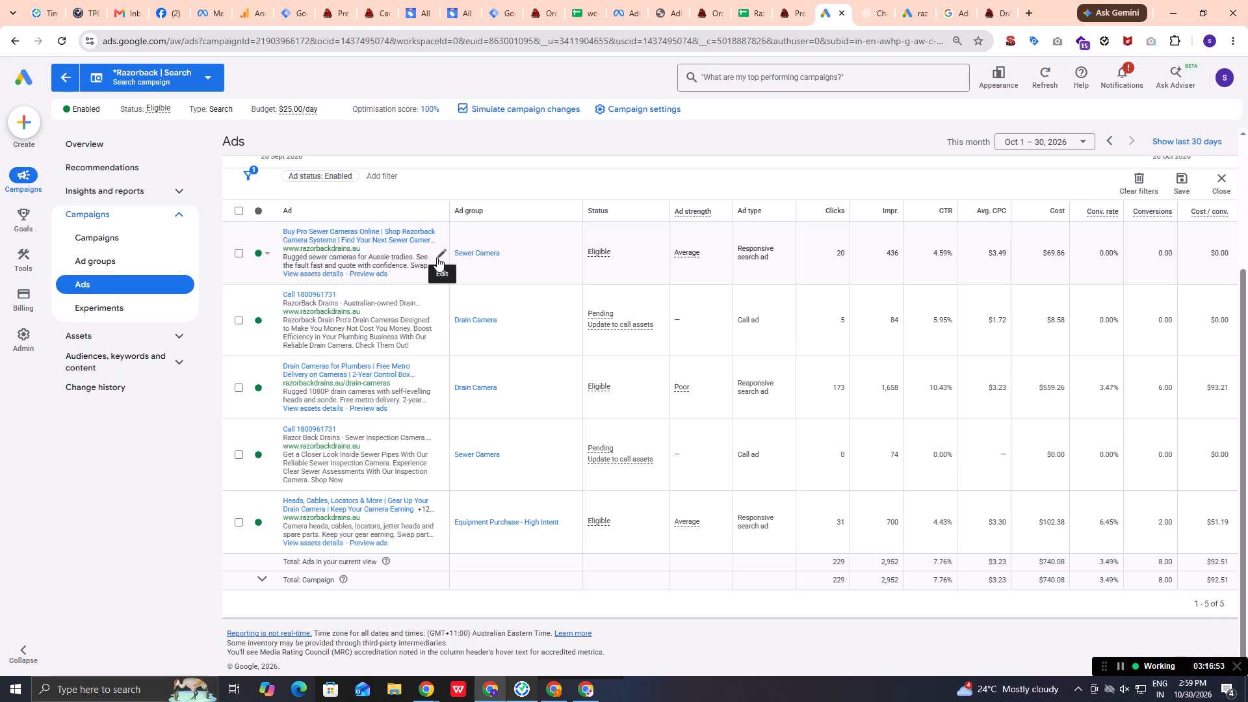
Open the Sewer Camera responsive search ad "Buy Pro Sewer Cameras Online" for editing and check its final URL and headlines.
click(443, 254)
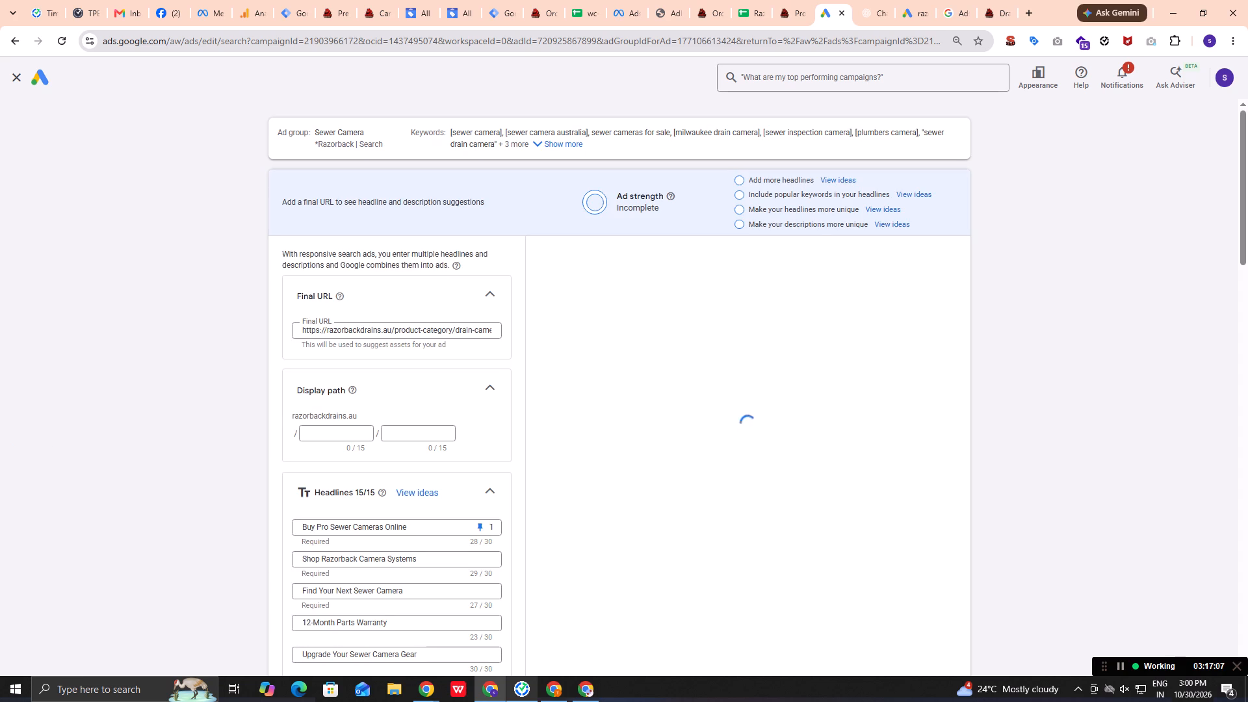
scroll(441, 541, down, 2)
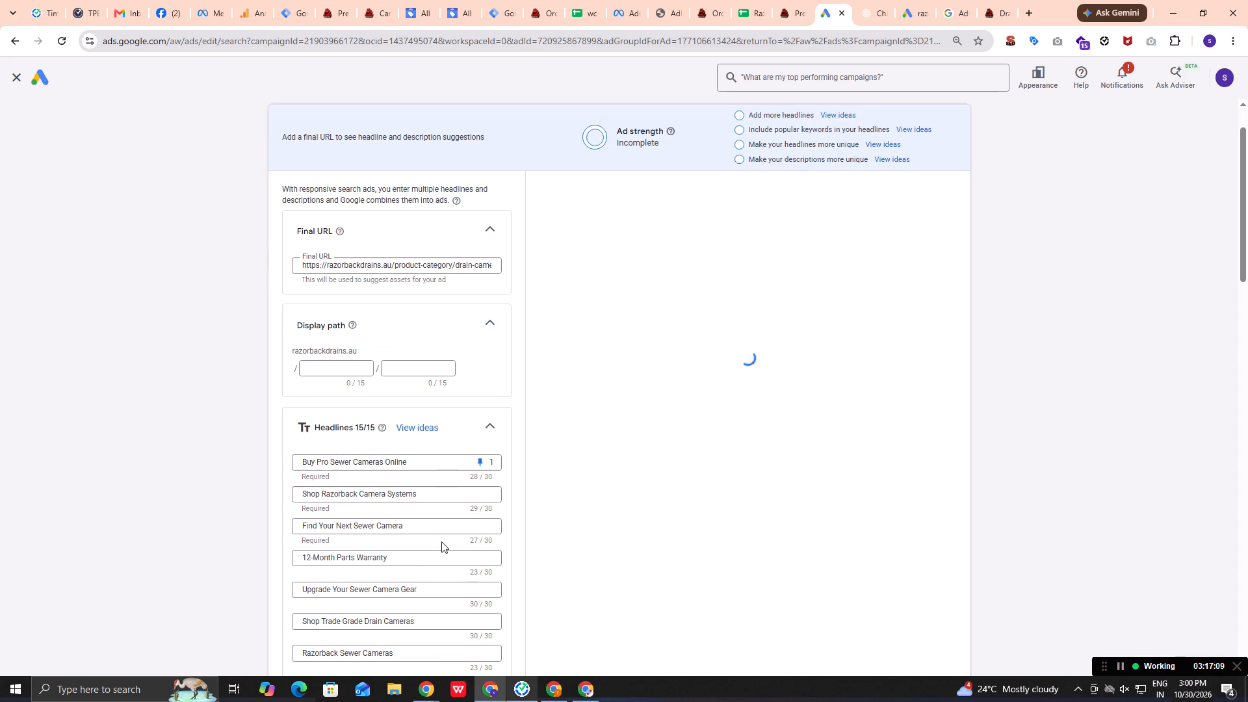
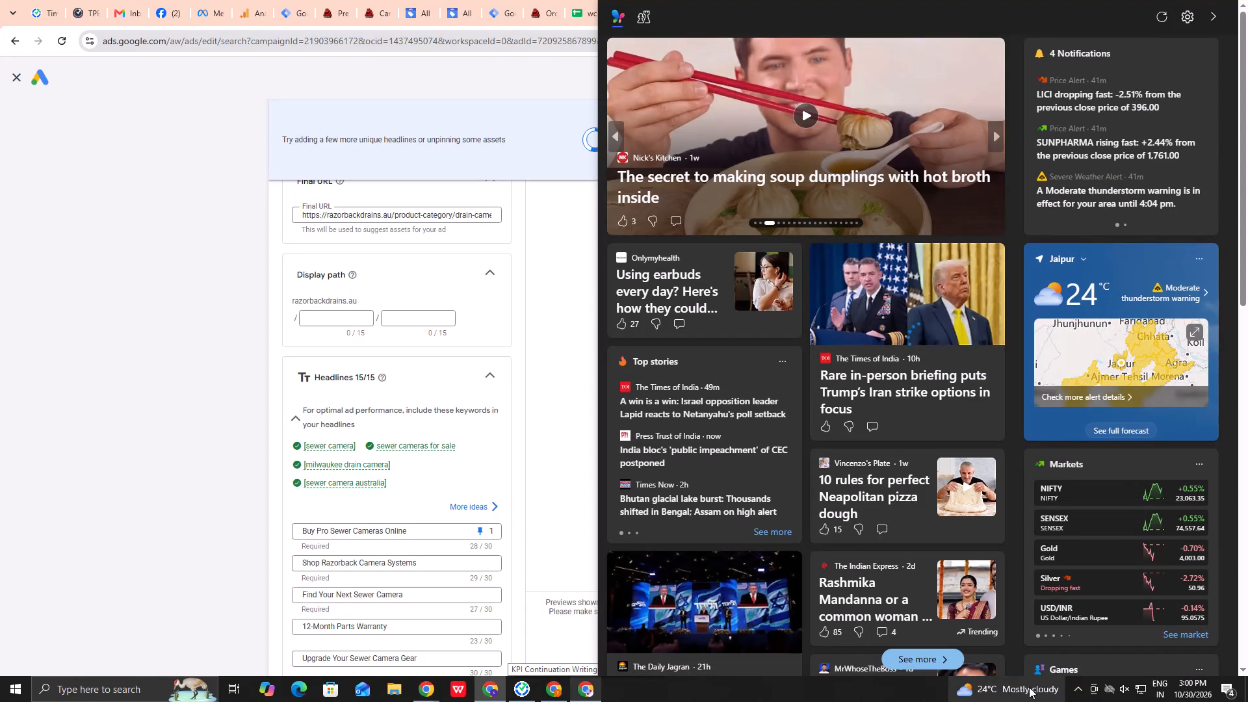
Return to the open sewer camera ad and review its display path and headlines.
click(136, 221)
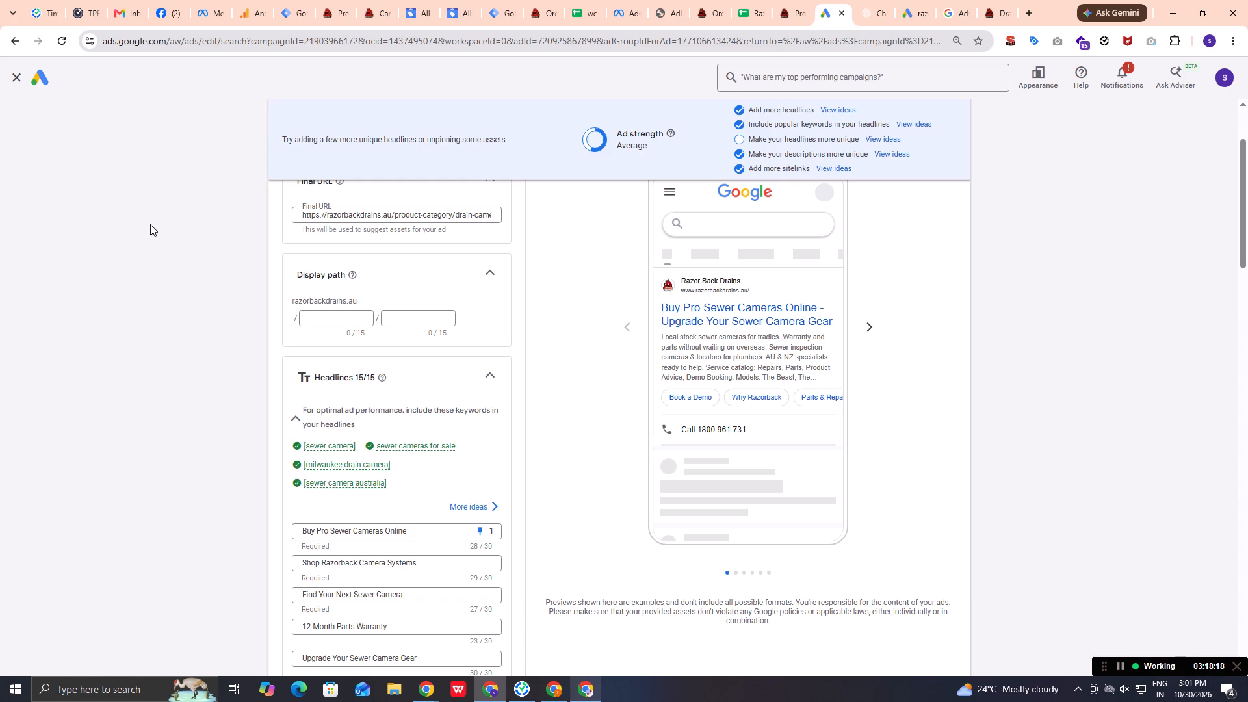
scroll(487, 457, down, 2)
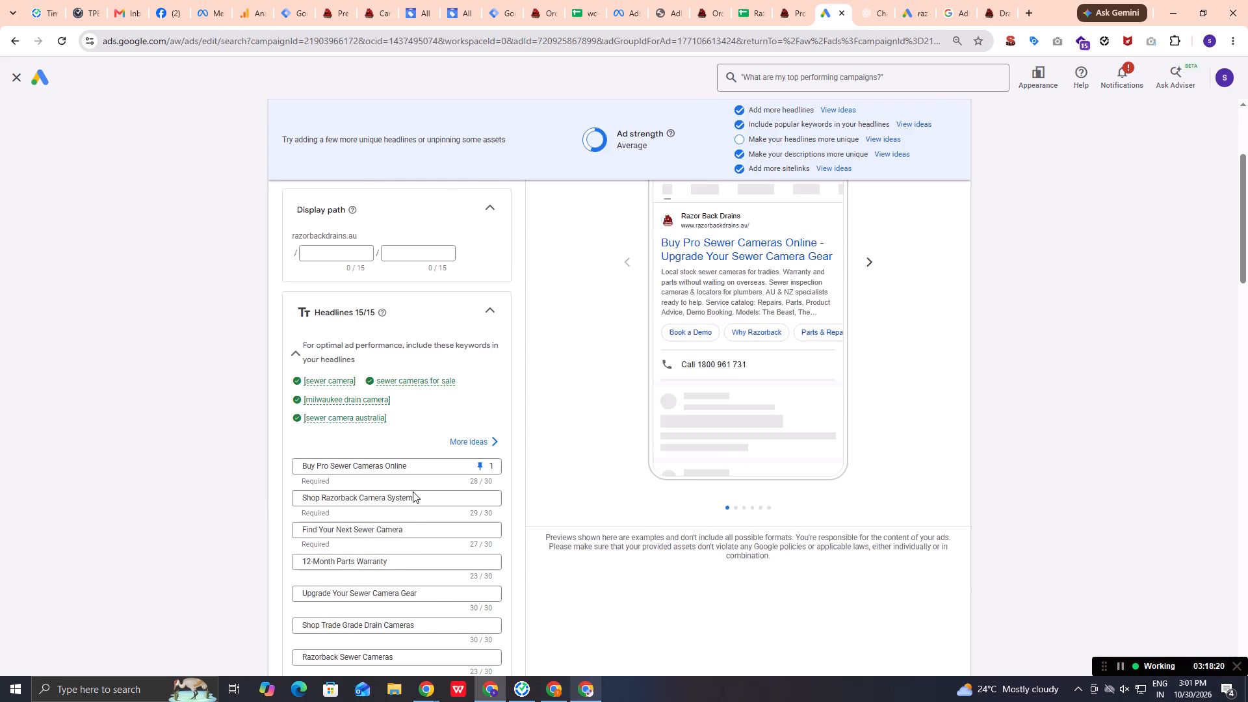
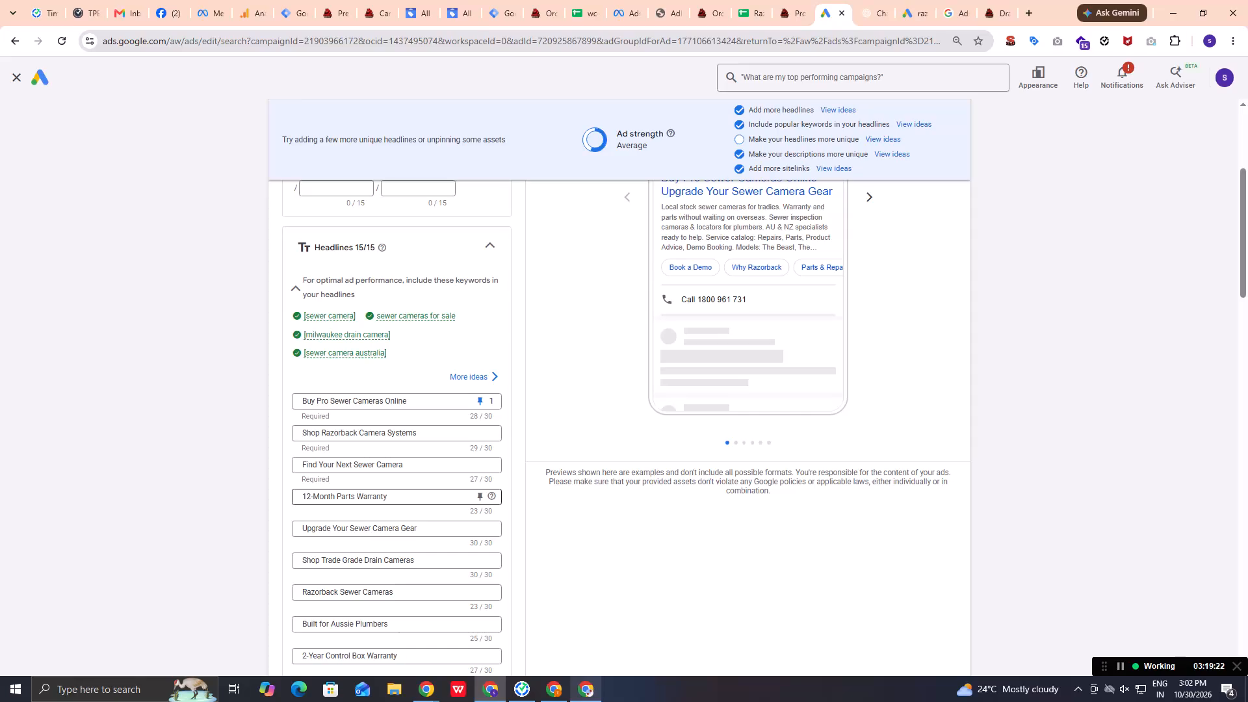
Review the full list of headlines in the open sewer camera ad, through the last headline and back to the first.
scroll(405, 500, down, 2)
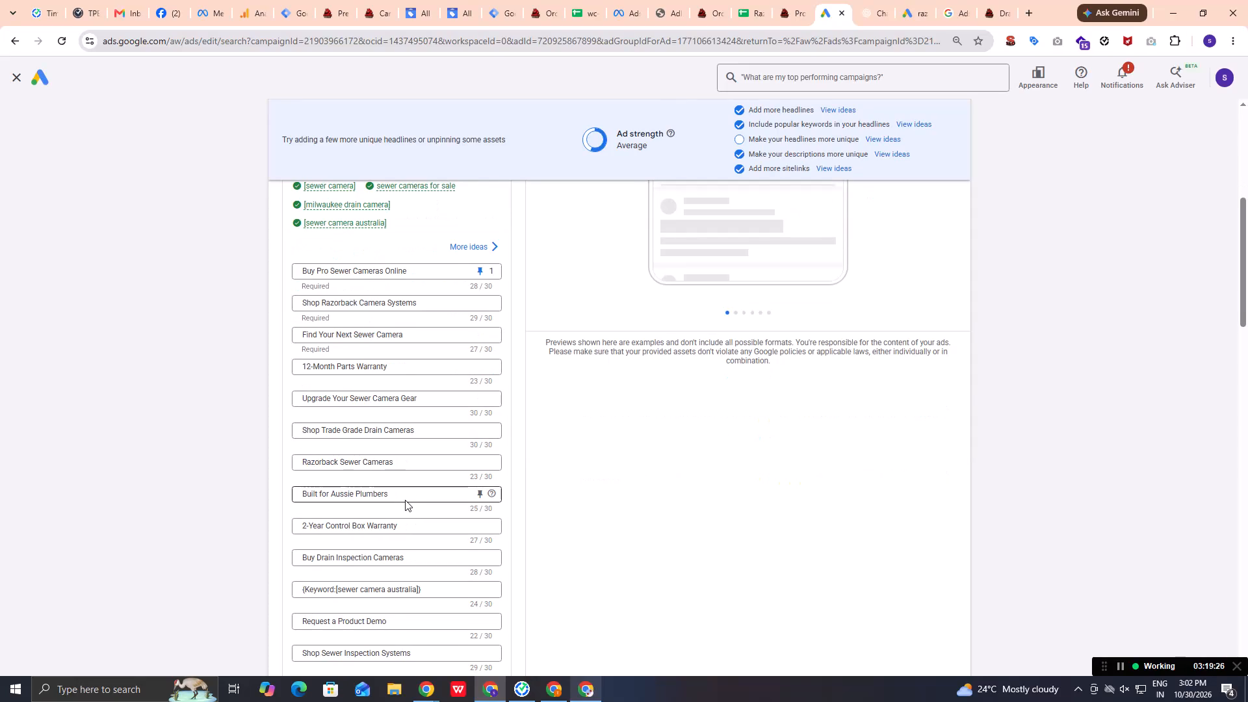
scroll(394, 504, down, 3)
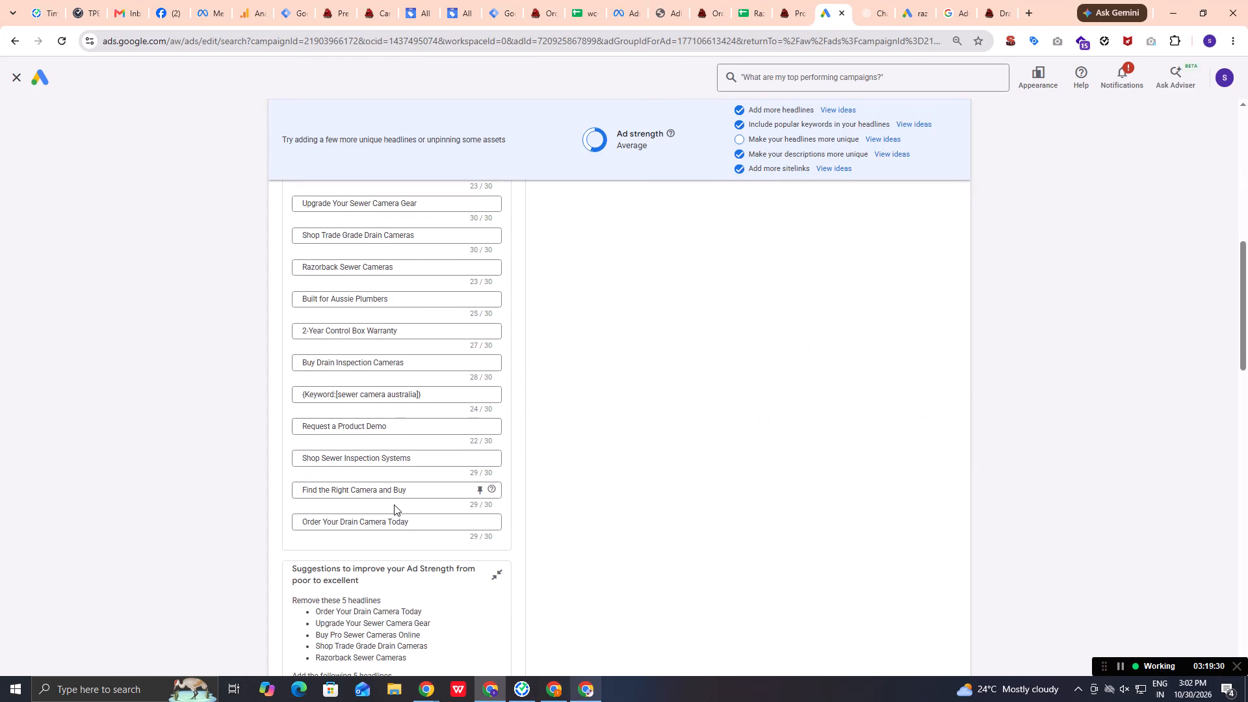
scroll(394, 504, up, 4)
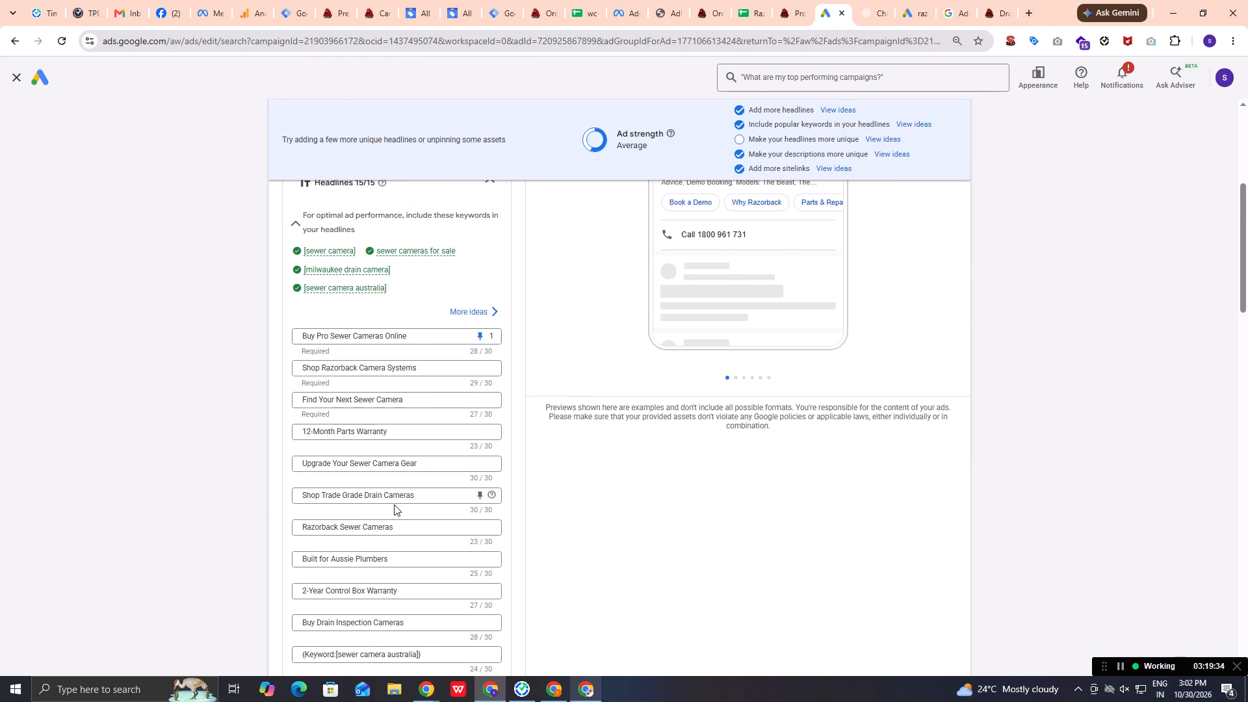
scroll(394, 504, up, 1)
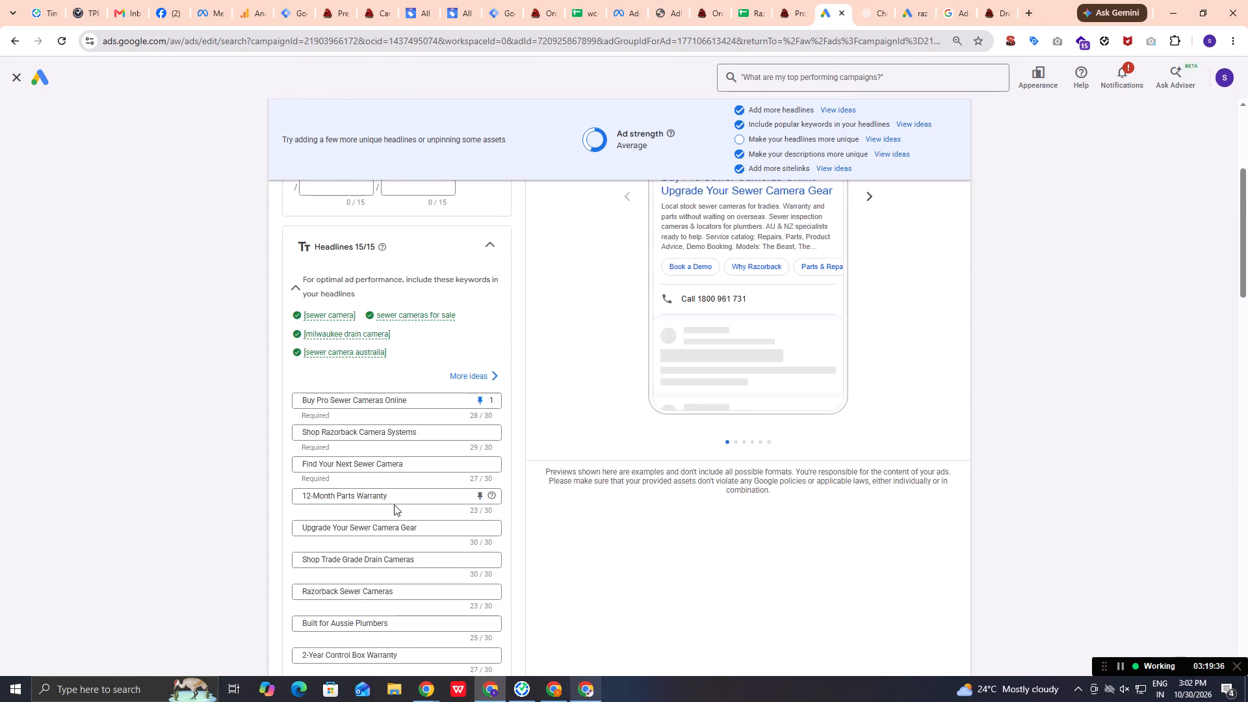
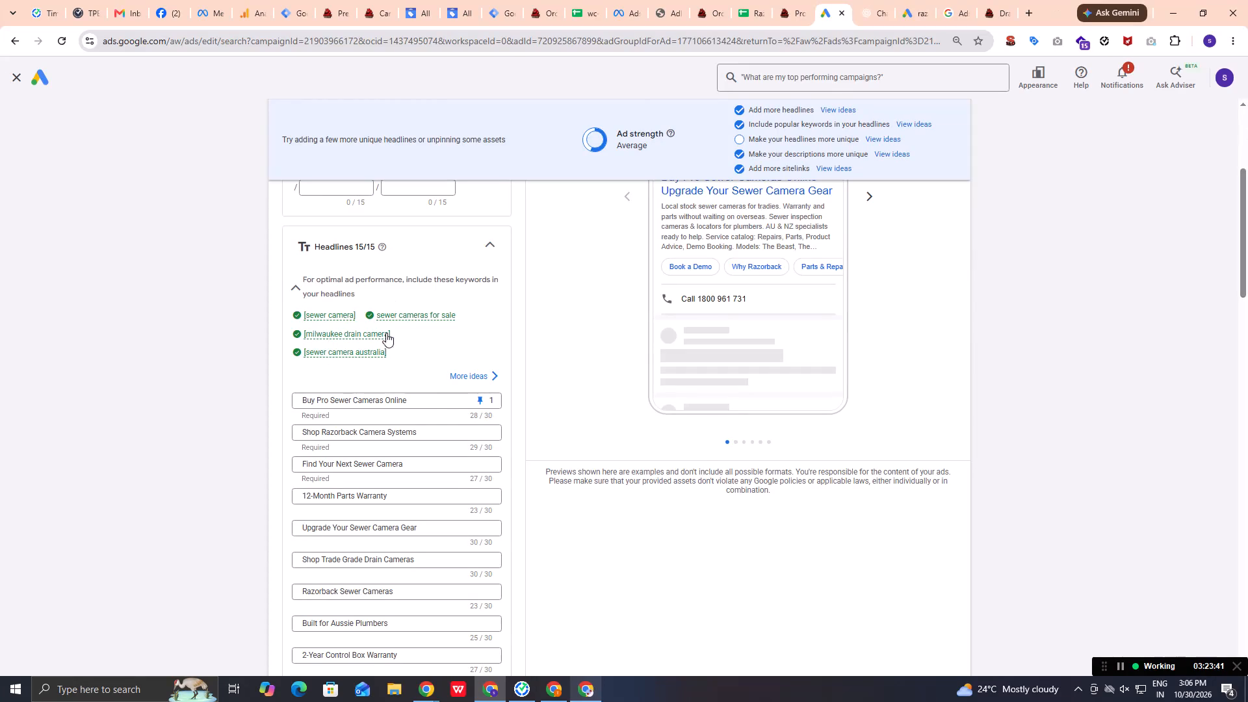
Check the remaining assets of the open sewer camera ad, down to its sitelinks, and save the ad.
scroll(341, 525, up, 4)
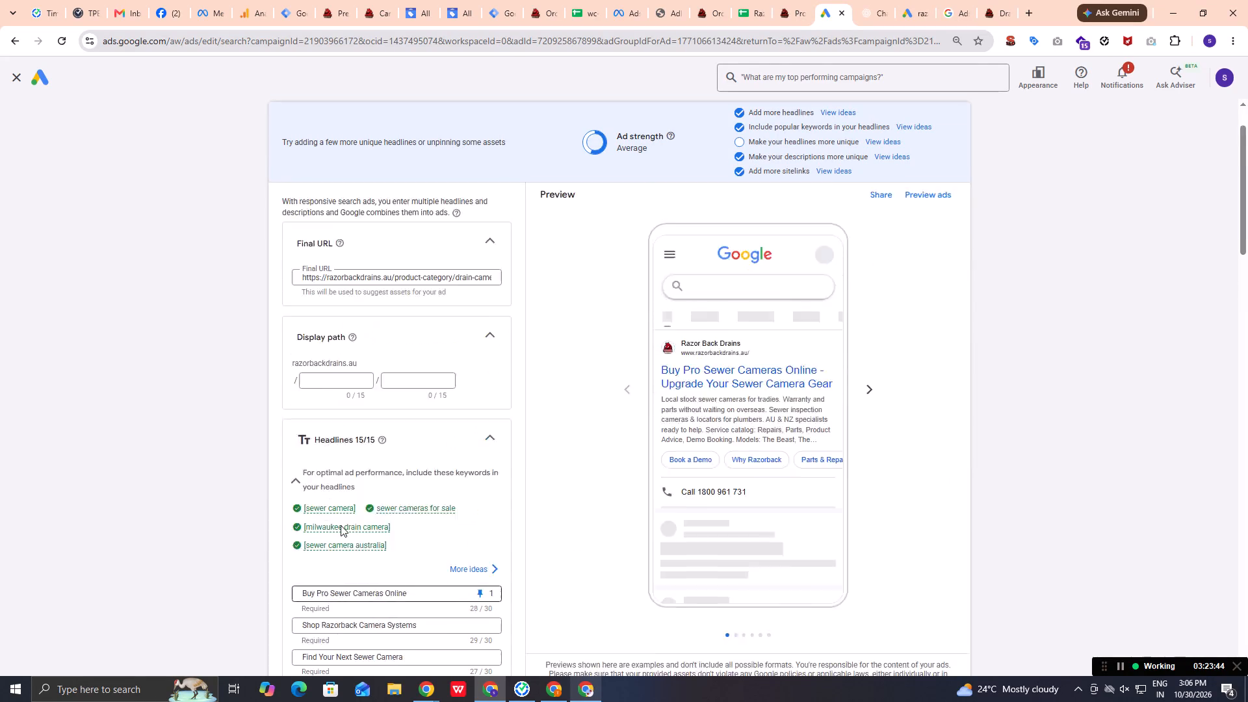
scroll(341, 525, up, 1)
scroll(341, 525, down, 7)
scroll(341, 525, up, 1)
scroll(341, 525, down, 1)
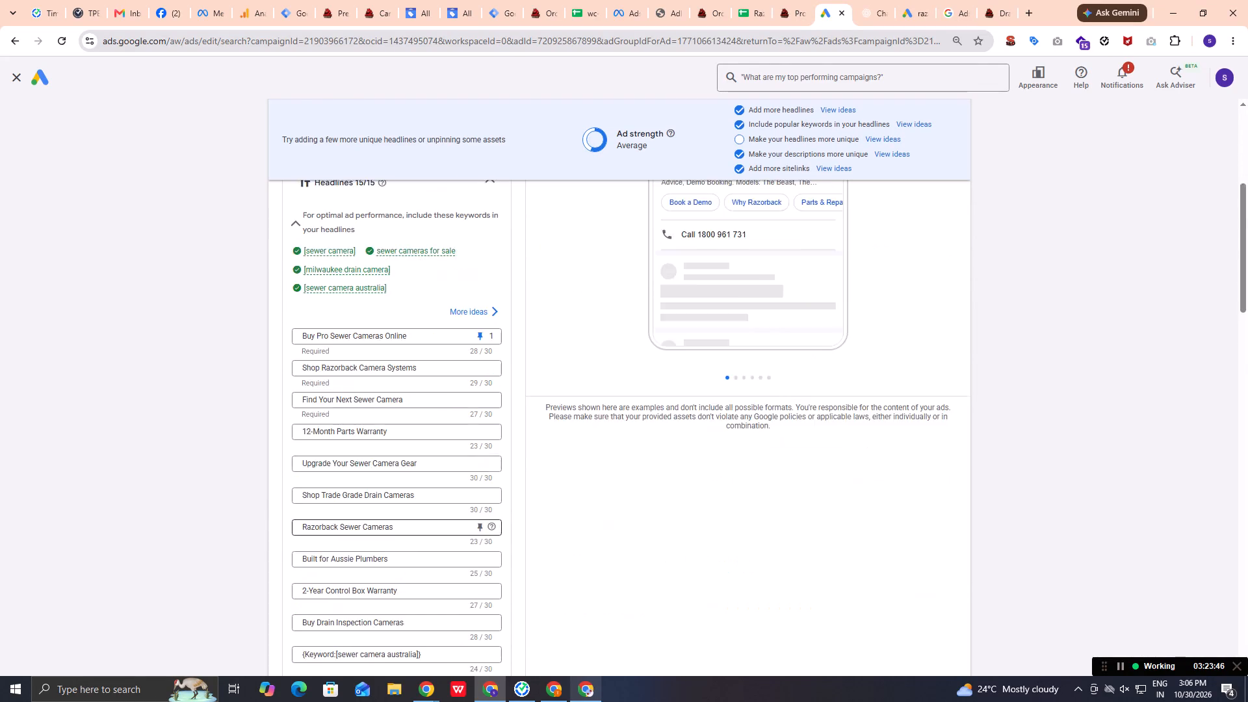
scroll(341, 525, down, 1)
scroll(341, 525, up, 1)
scroll(341, 525, down, 8)
scroll(341, 525, up, 1)
scroll(341, 525, down, 7)
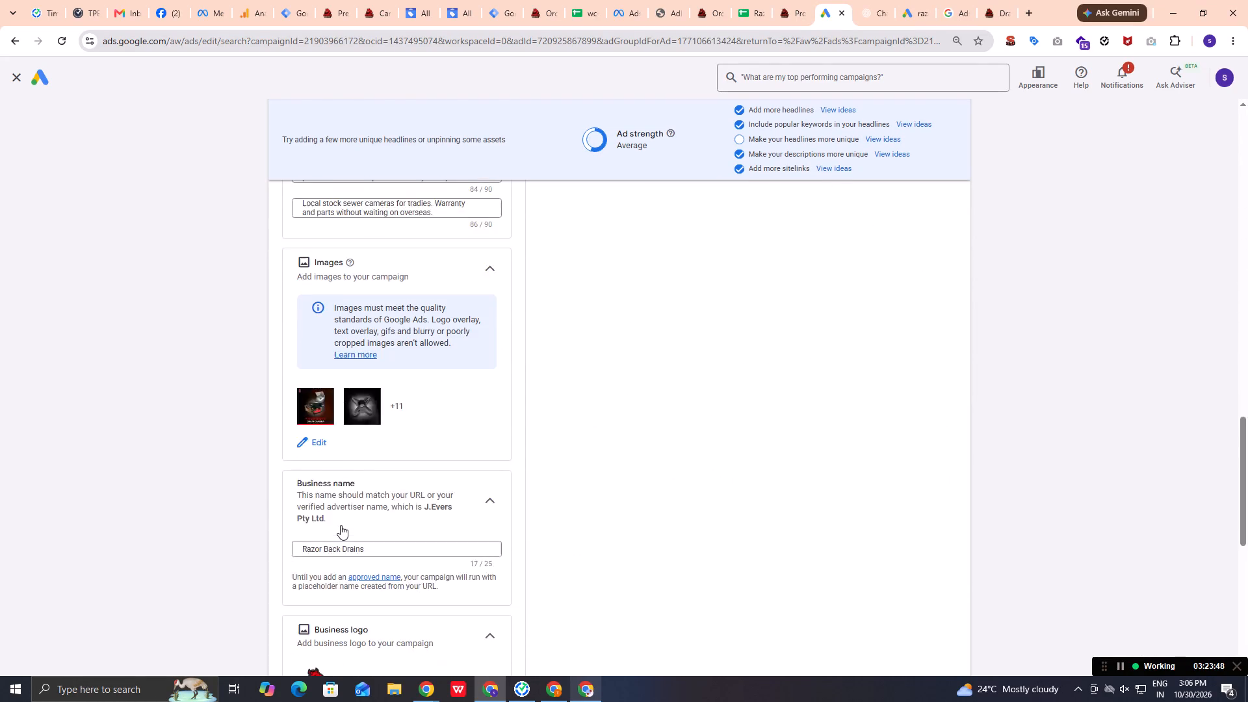
scroll(341, 525, up, 1)
scroll(341, 525, down, 3)
scroll(436, 628, down, 1)
scroll(436, 628, up, 2)
scroll(435, 628, down, 5)
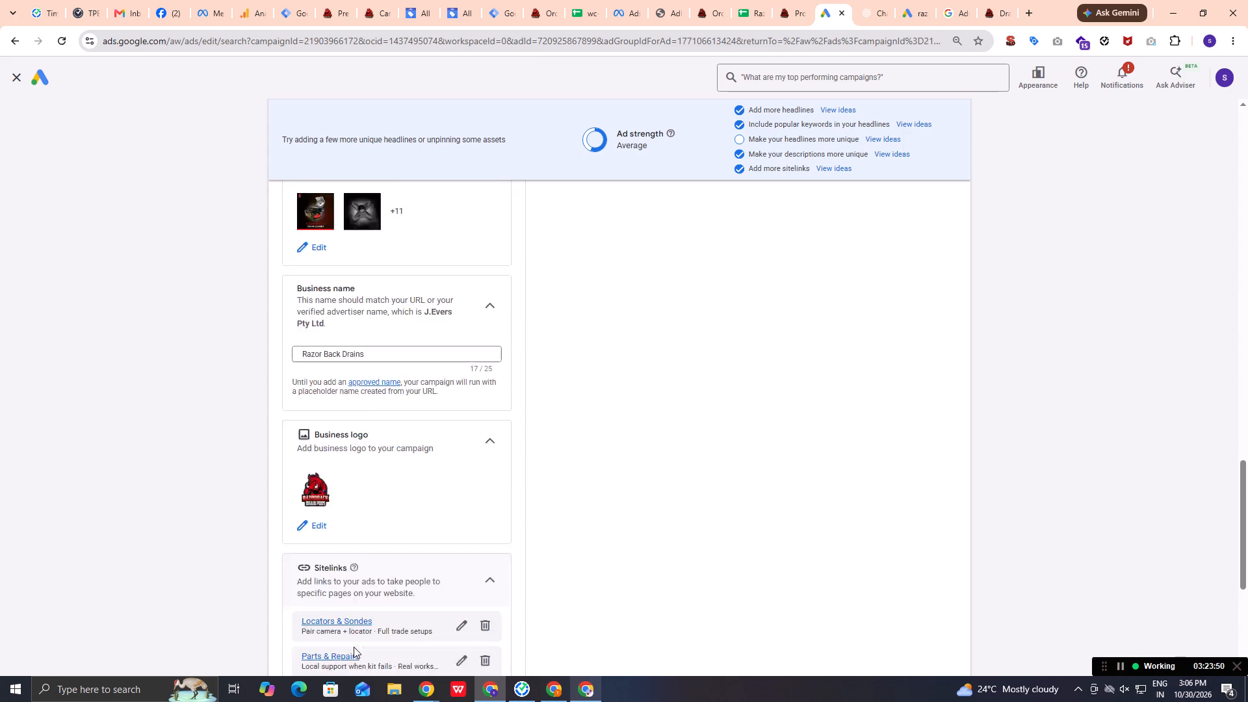
scroll(347, 648, down, 3)
scroll(302, 650, up, 1)
scroll(290, 661, down, 6)
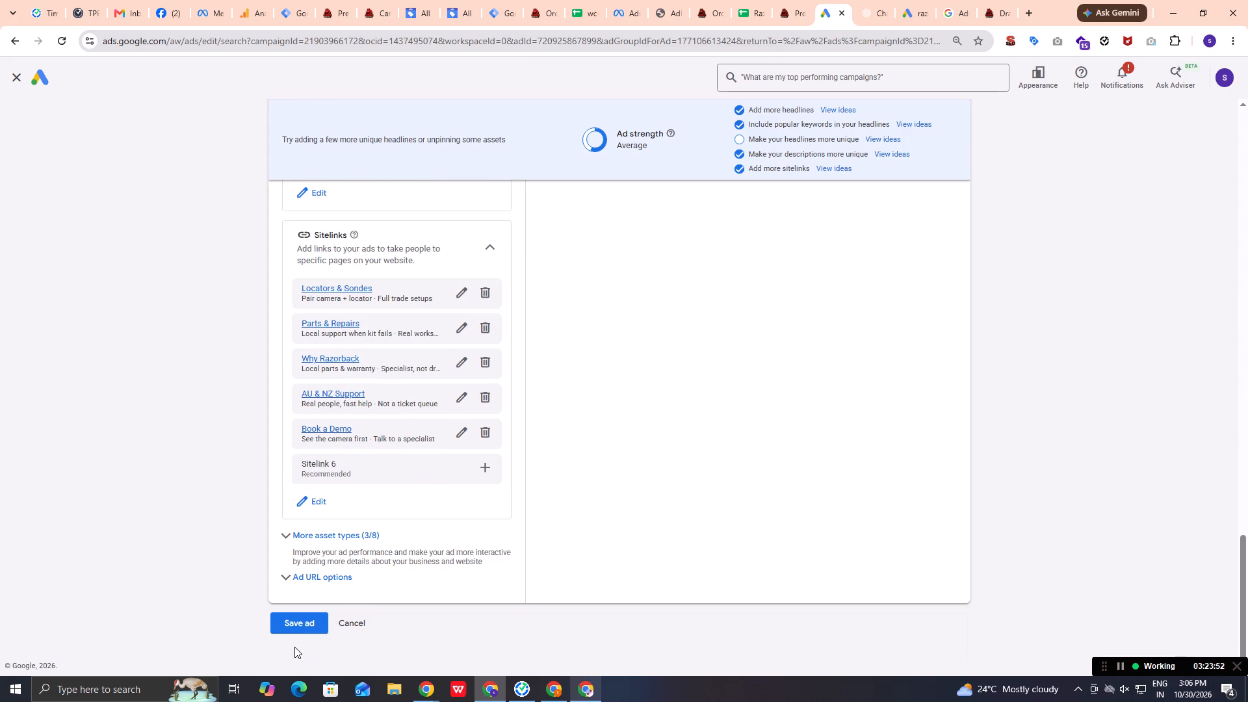
click(296, 625)
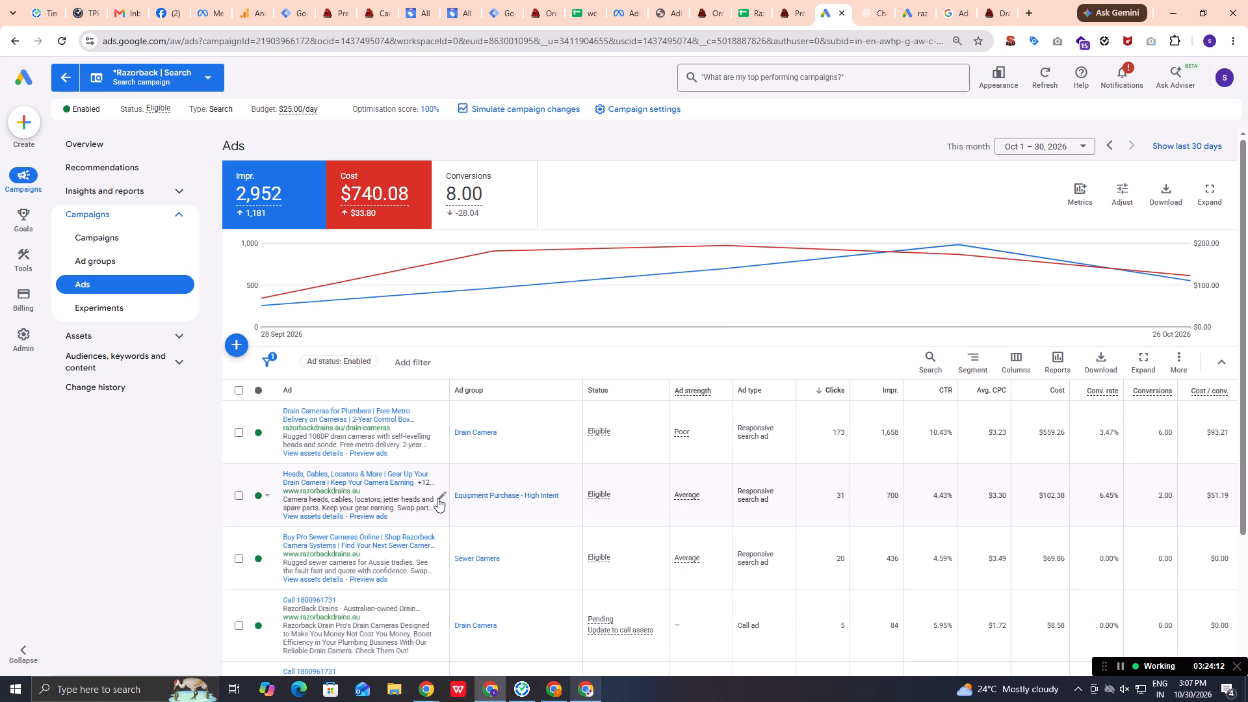
Open the enabled responsive search ad of the Equipment Purchase - High Intent ad group for editing.
click(437, 498)
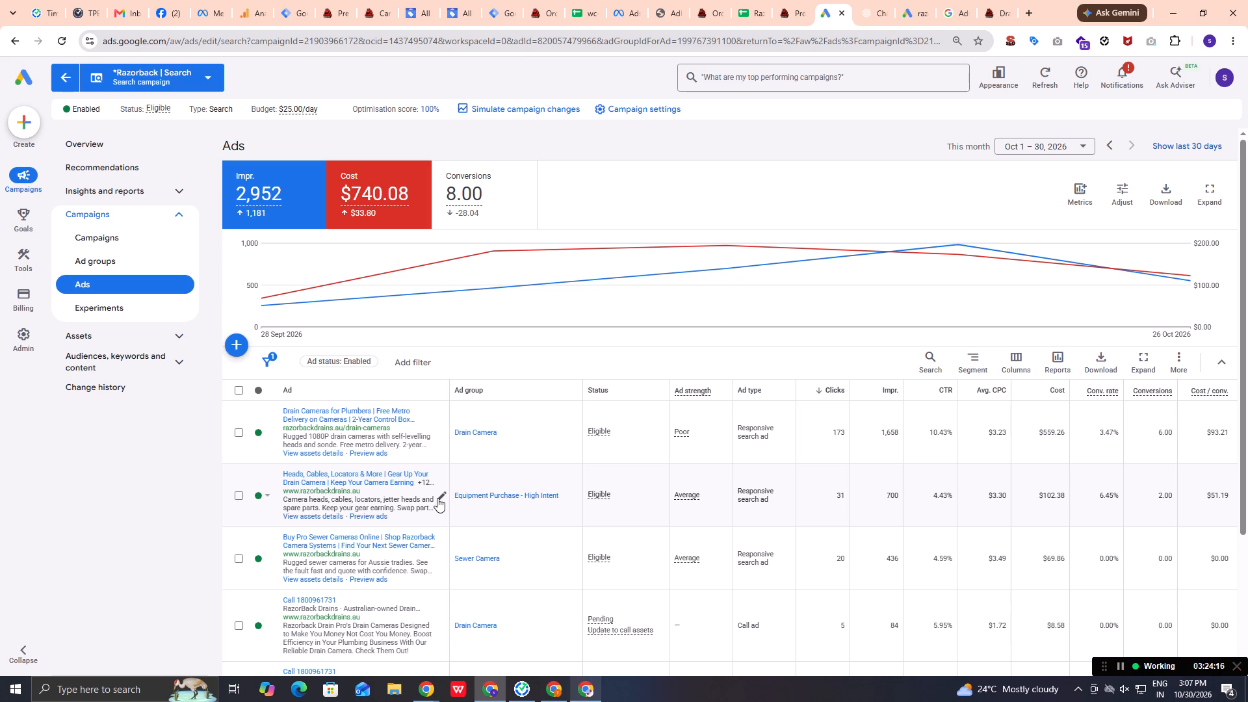
click(437, 498)
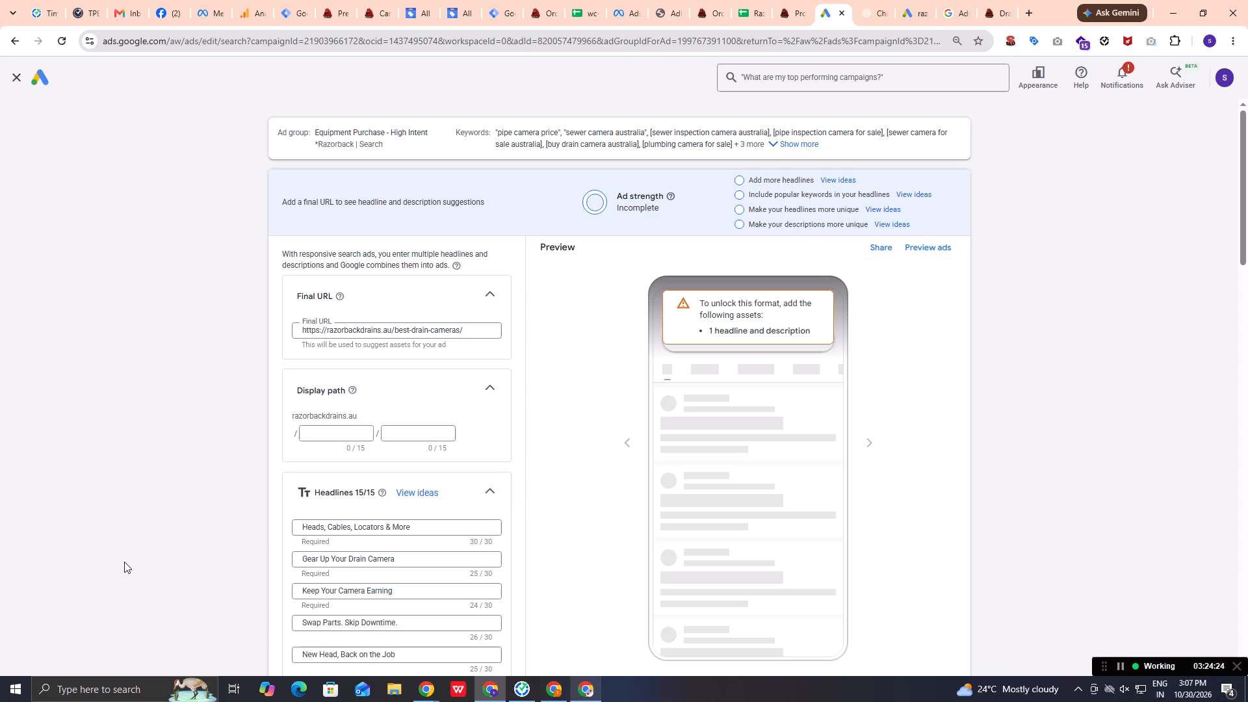
Examine the best-drain-cameras landing page on the Razorback site, including its product categories, service benefits and hero banner.
click(1005, 7)
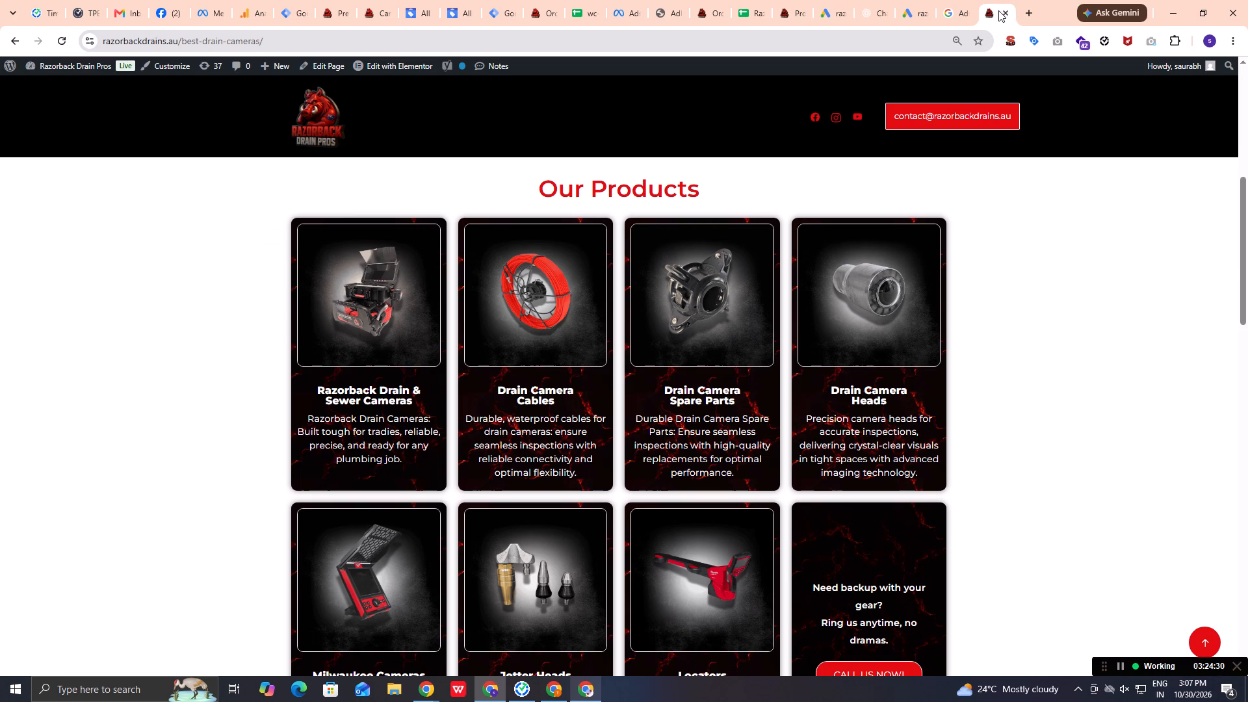
scroll(648, 448, down, 4)
scroll(648, 448, up, 6)
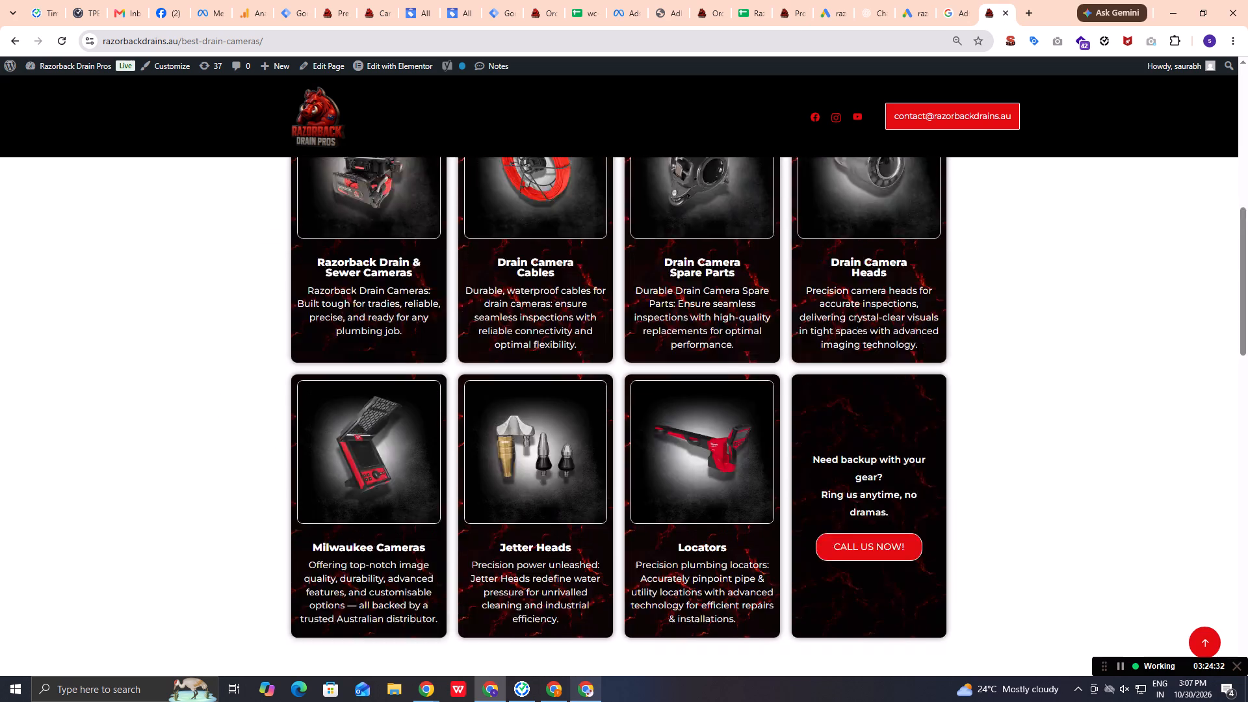
scroll(648, 448, up, 1)
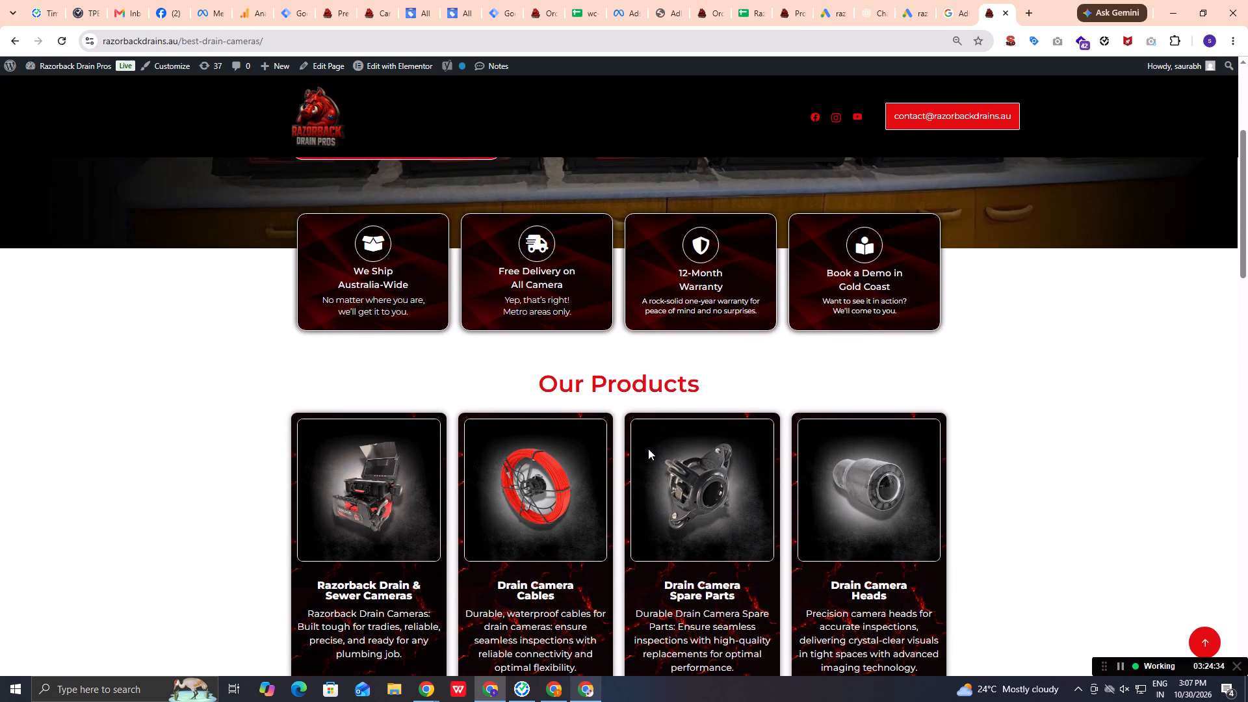
scroll(443, 257, up, 3)
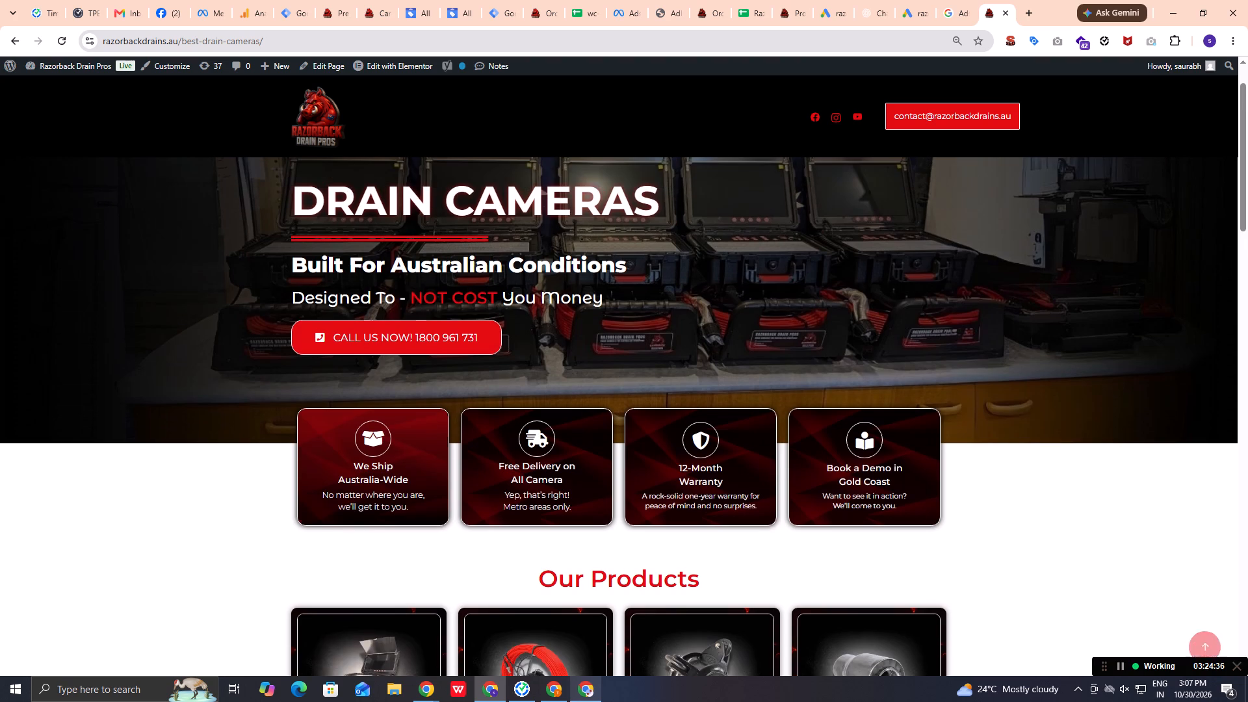
scroll(392, 325, up, 4)
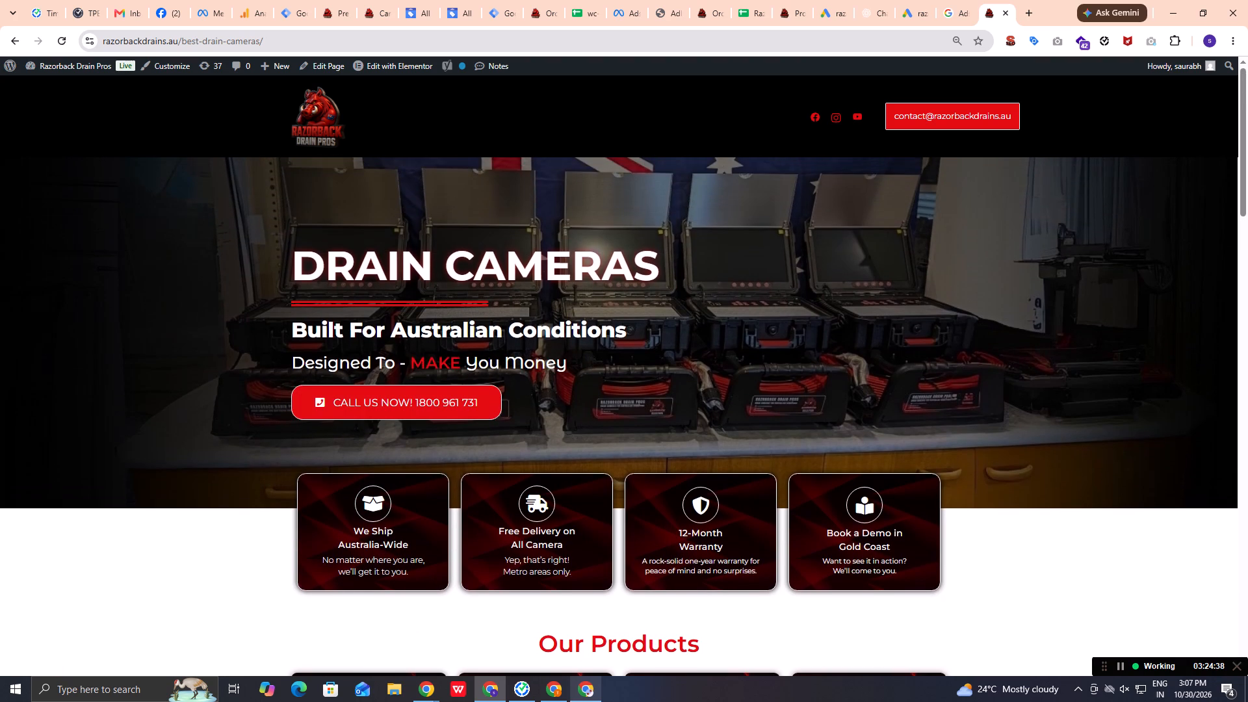
scroll(392, 325, down, 1)
scroll(392, 325, up, 7)
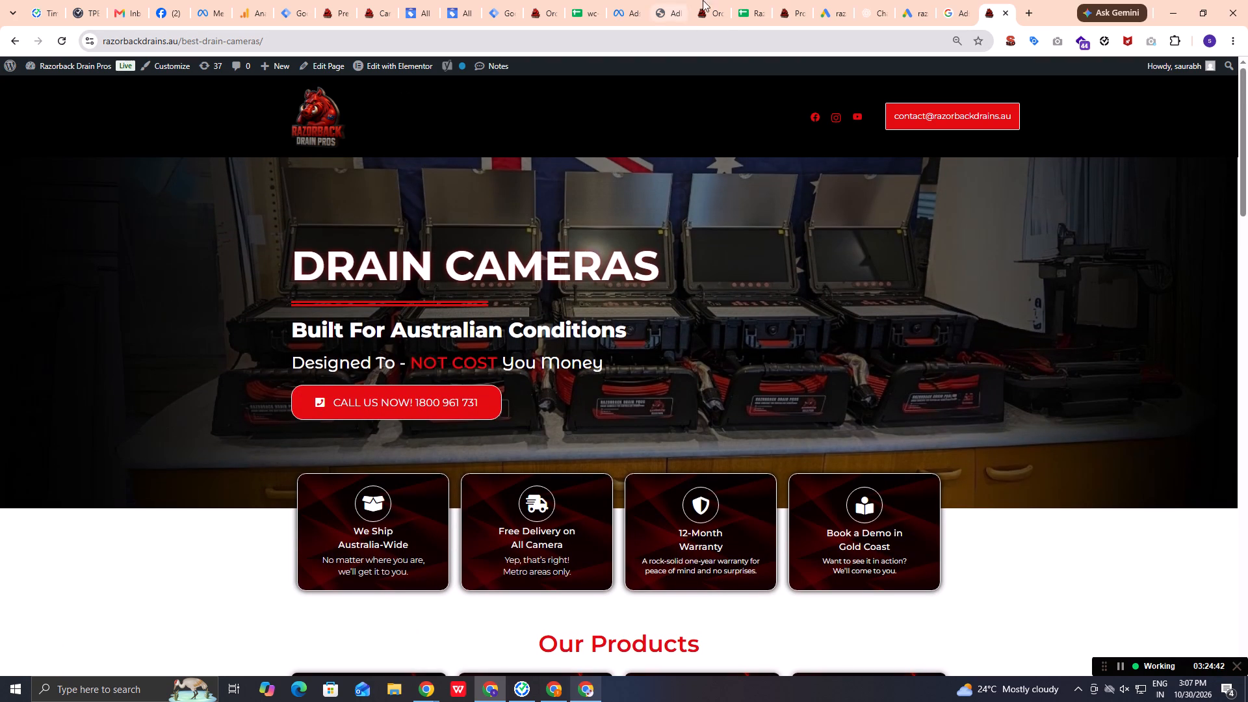
Switch to the razorbackdrains.au home page and examine its drain camera product listings and the extra warranty section.
click(793, 0)
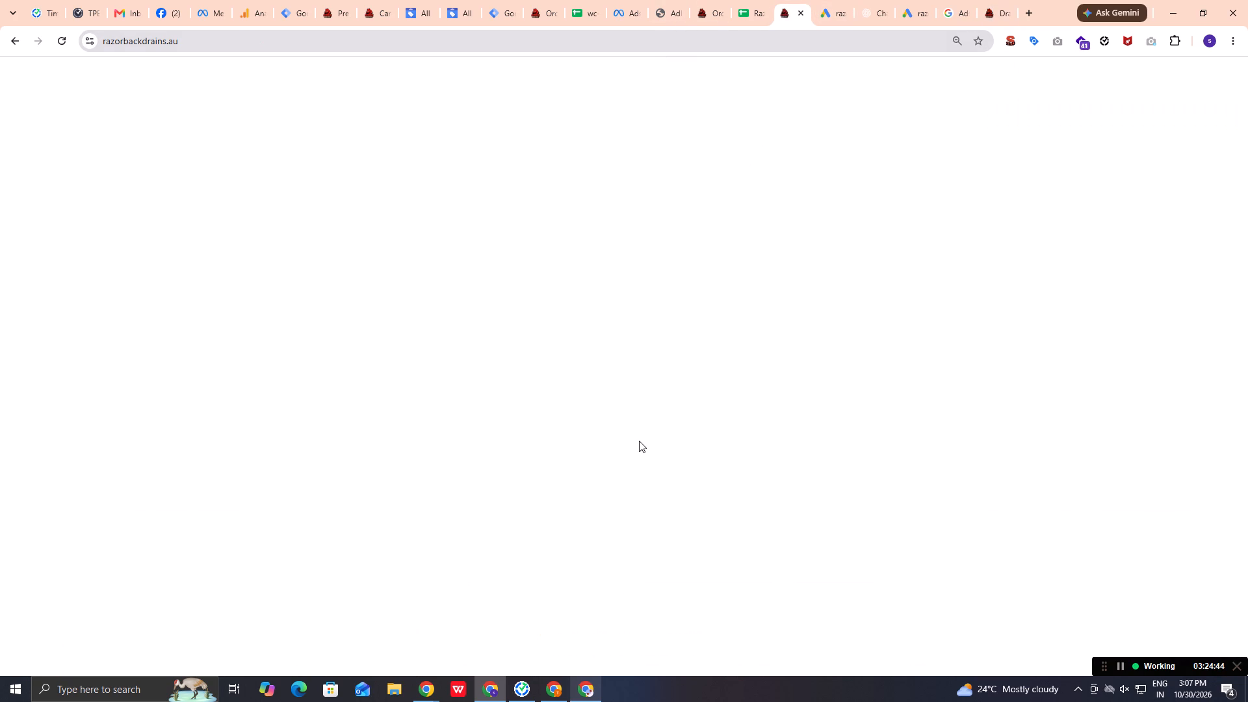
scroll(639, 441, up, 1)
scroll(639, 441, down, 3)
scroll(639, 441, up, 1)
scroll(639, 441, down, 8)
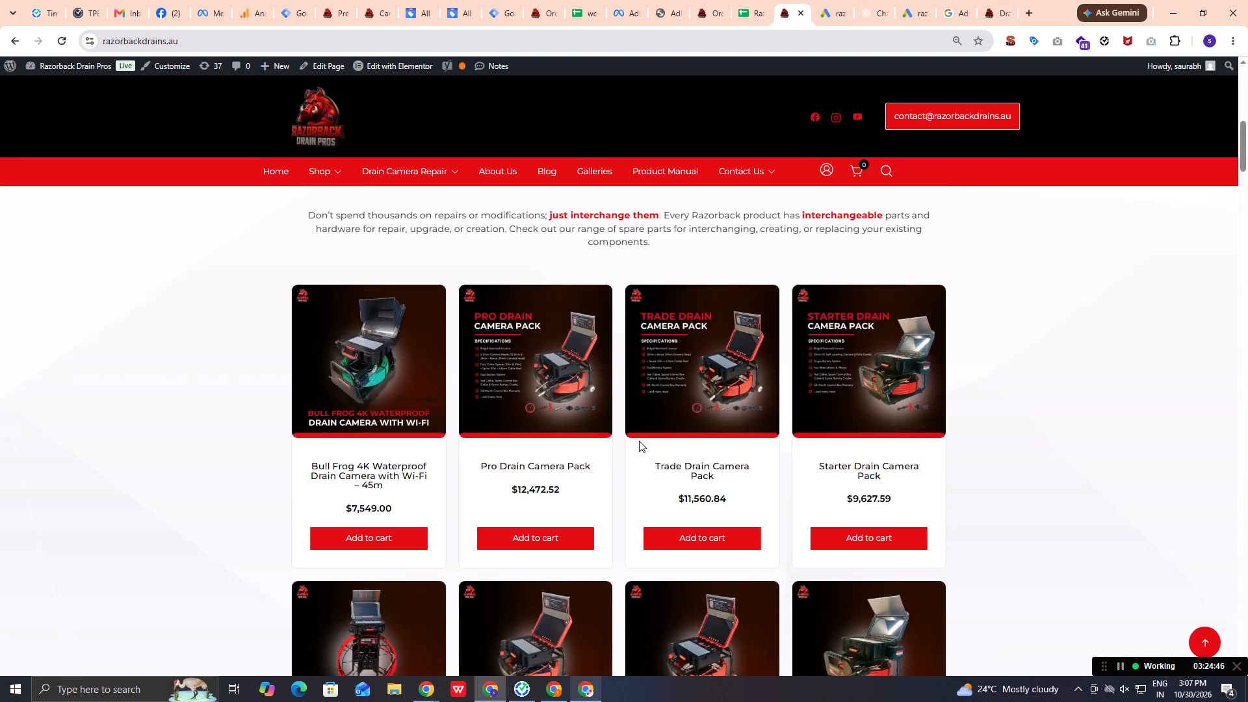
scroll(639, 441, down, 8)
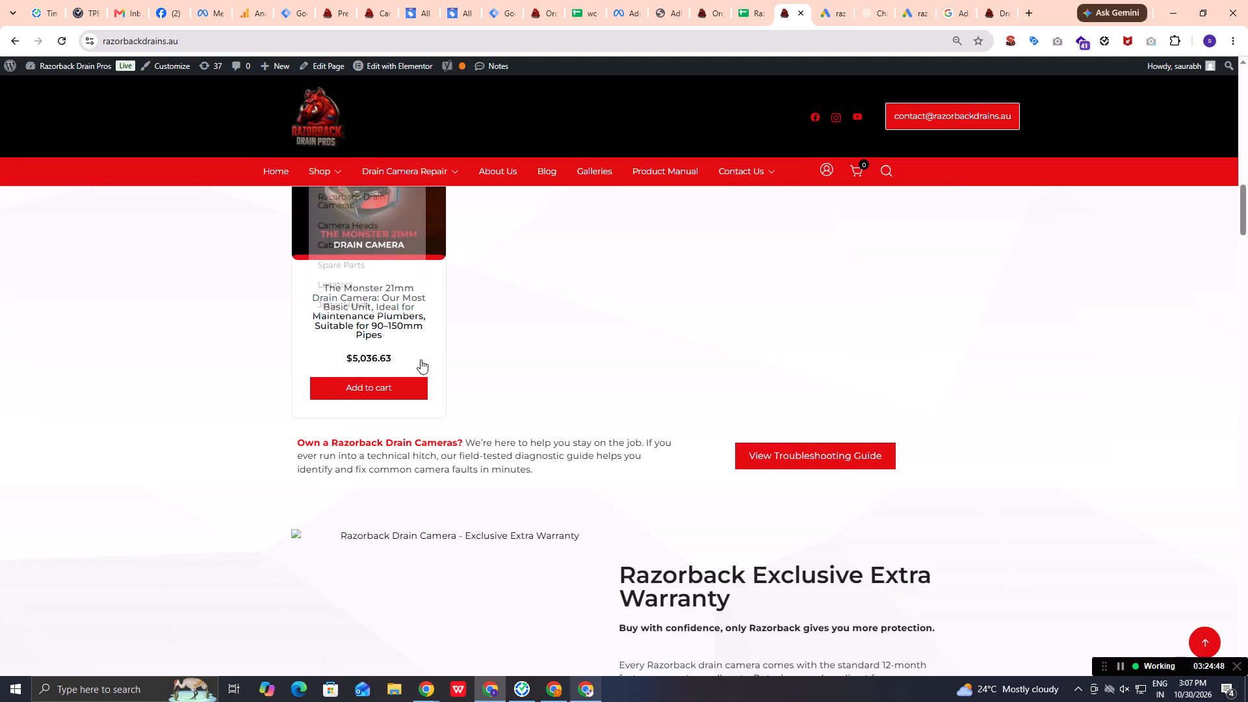
scroll(582, 624, down, 1)
scroll(582, 624, up, 1)
scroll(582, 624, down, 2)
scroll(582, 624, up, 1)
scroll(582, 624, down, 5)
scroll(582, 624, up, 2)
scroll(582, 624, down, 1)
scroll(582, 624, up, 1)
scroll(582, 624, down, 3)
scroll(582, 624, up, 1)
scroll(582, 624, down, 2)
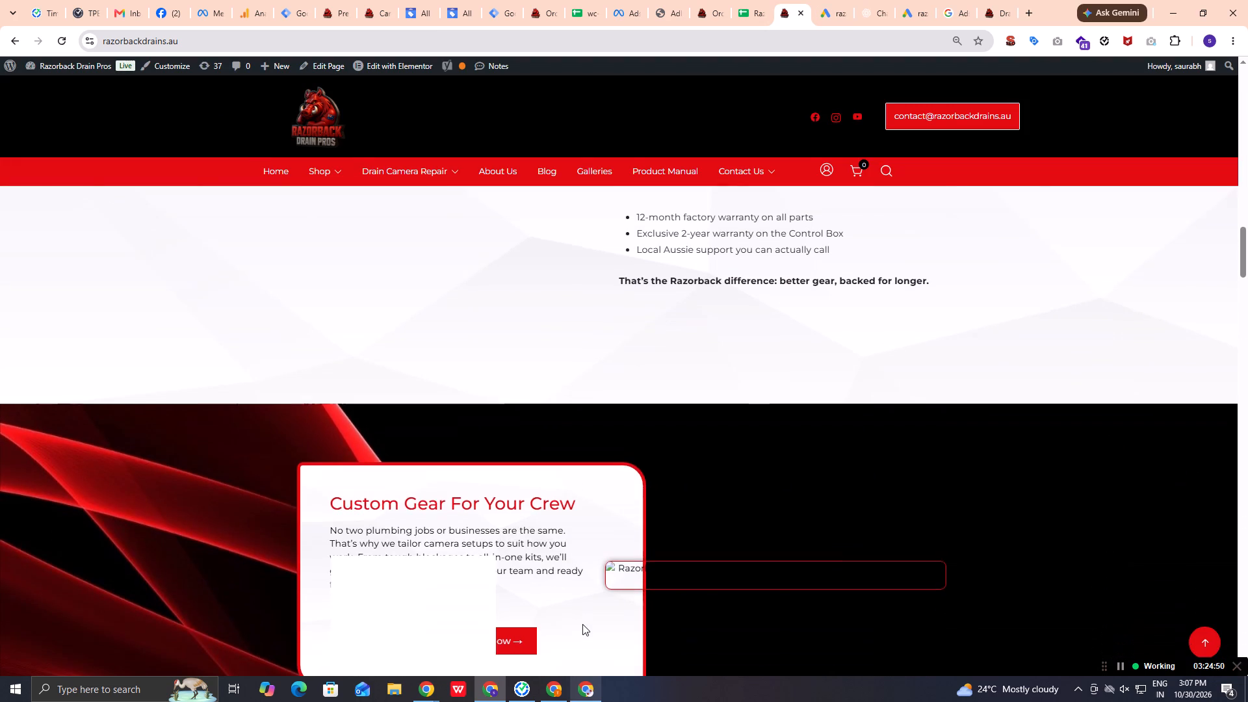
Examine the home page's Custom Gear For Your Crew and Parts & Upgrades sections.
scroll(582, 624, down, 3)
scroll(582, 624, up, 1)
scroll(582, 624, down, 1)
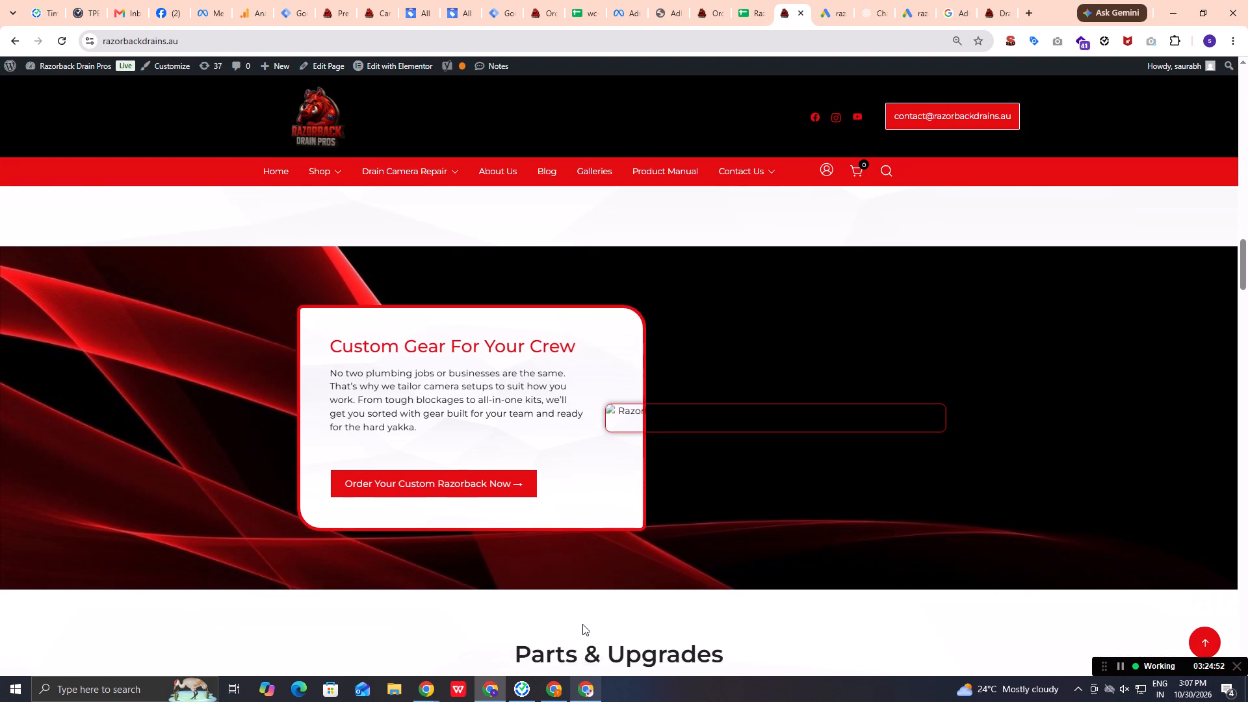
scroll(582, 624, down, 5)
scroll(582, 624, up, 1)
scroll(582, 624, down, 3)
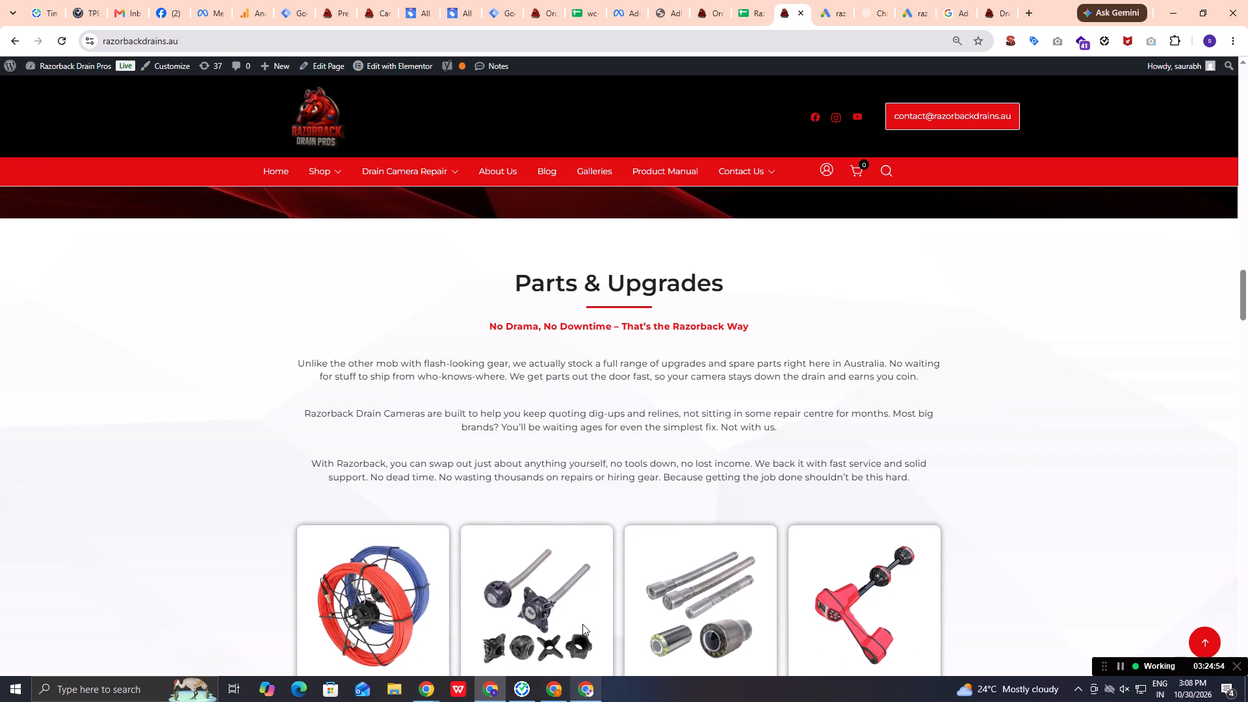
scroll(582, 624, down, 3)
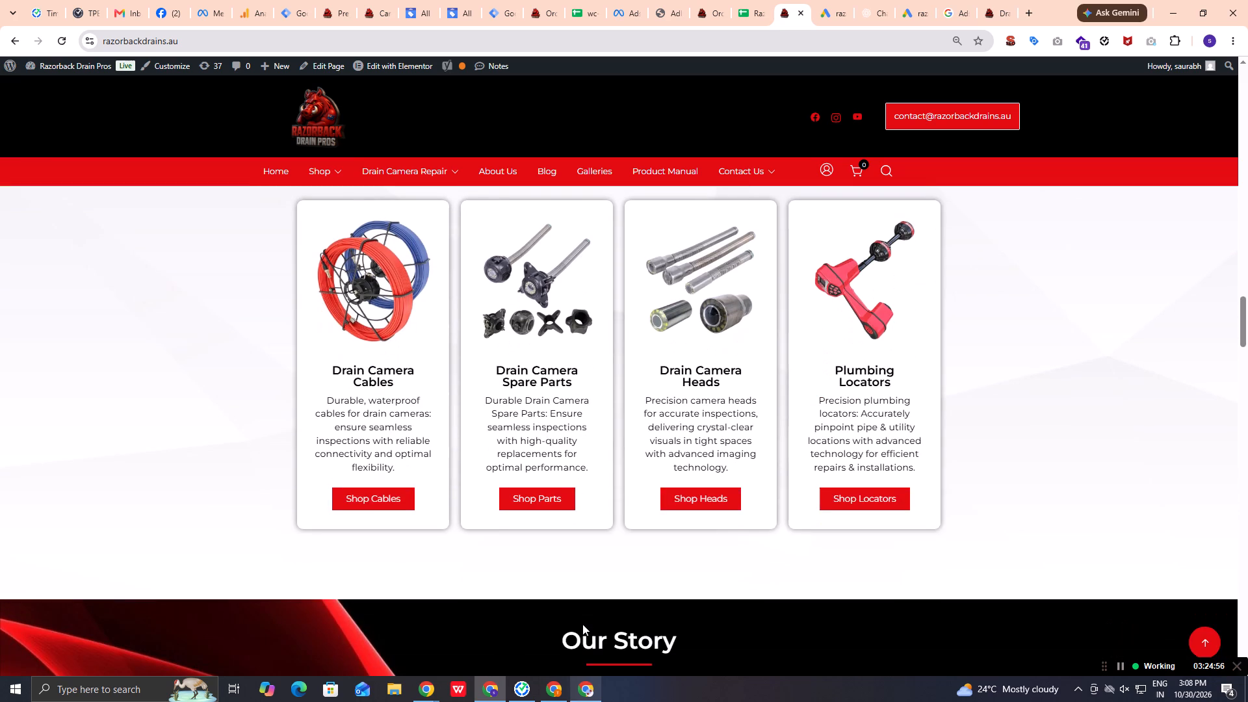
scroll(582, 624, down, 6)
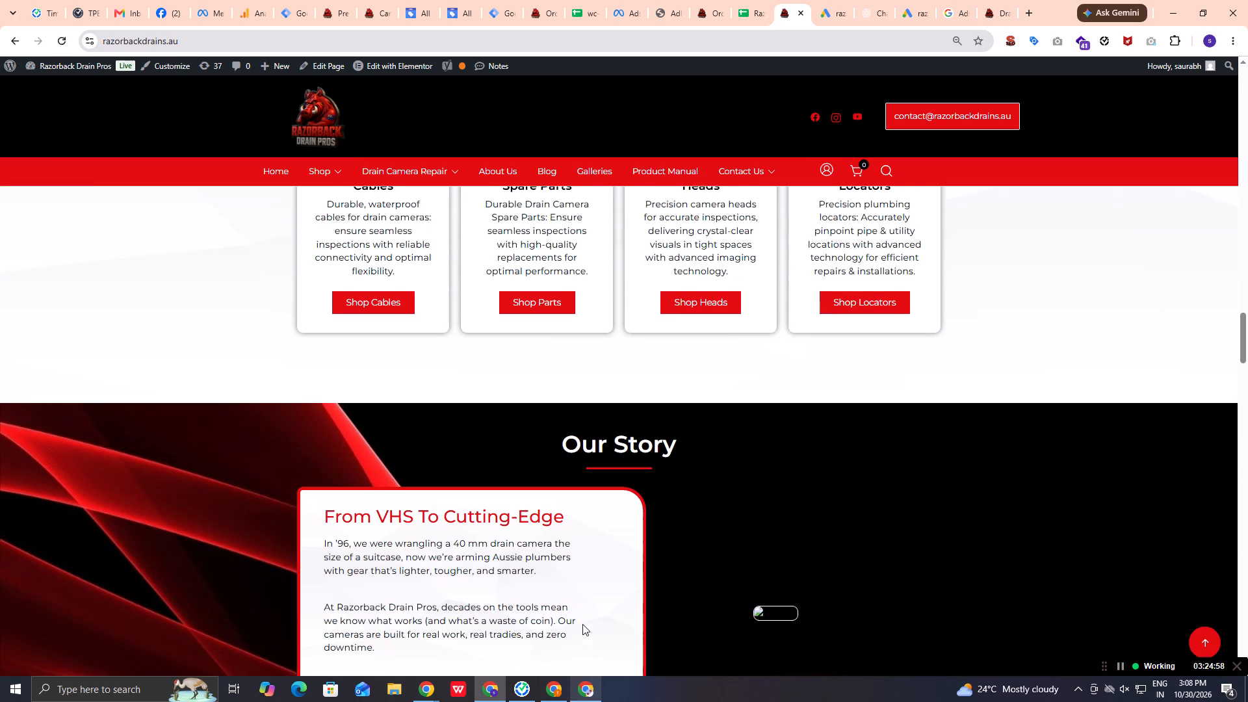
Examine the home page's Our Story, Why Choose Razorback Drain Pros and Frequently Asked Question sections.
scroll(582, 624, down, 2)
scroll(582, 624, up, 1)
scroll(582, 624, down, 3)
scroll(582, 624, up, 3)
scroll(582, 624, down, 5)
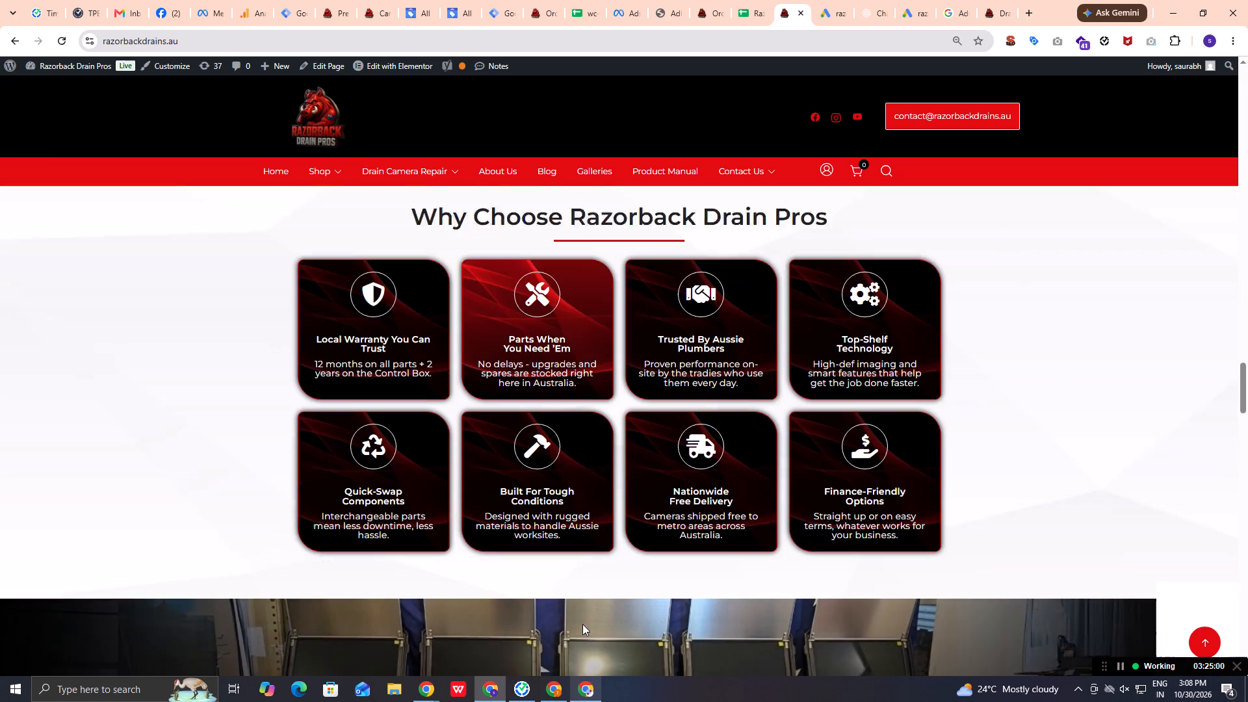
scroll(582, 624, down, 5)
scroll(582, 624, up, 1)
scroll(582, 624, down, 10)
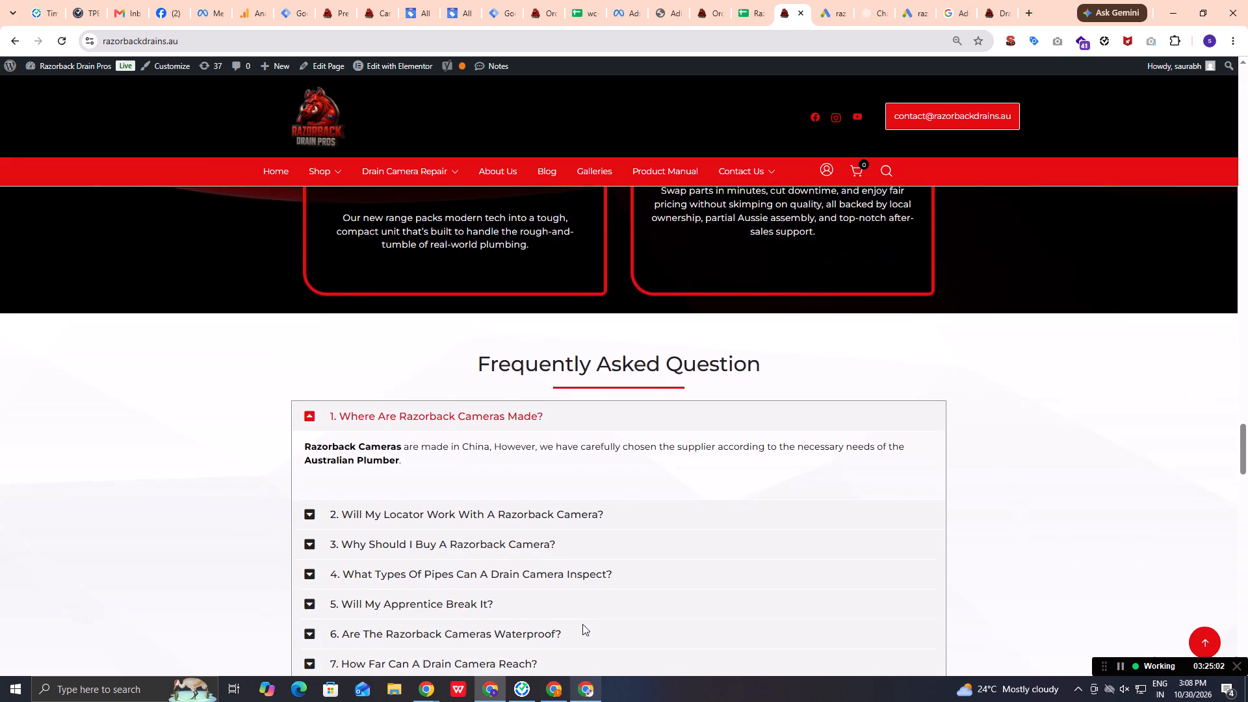
Examine the home page's product manual, customer testimonial, video and drain camera repair sections.
scroll(582, 624, down, 3)
scroll(582, 624, up, 1)
scroll(582, 624, down, 1)
scroll(582, 624, up, 1)
scroll(582, 624, down, 8)
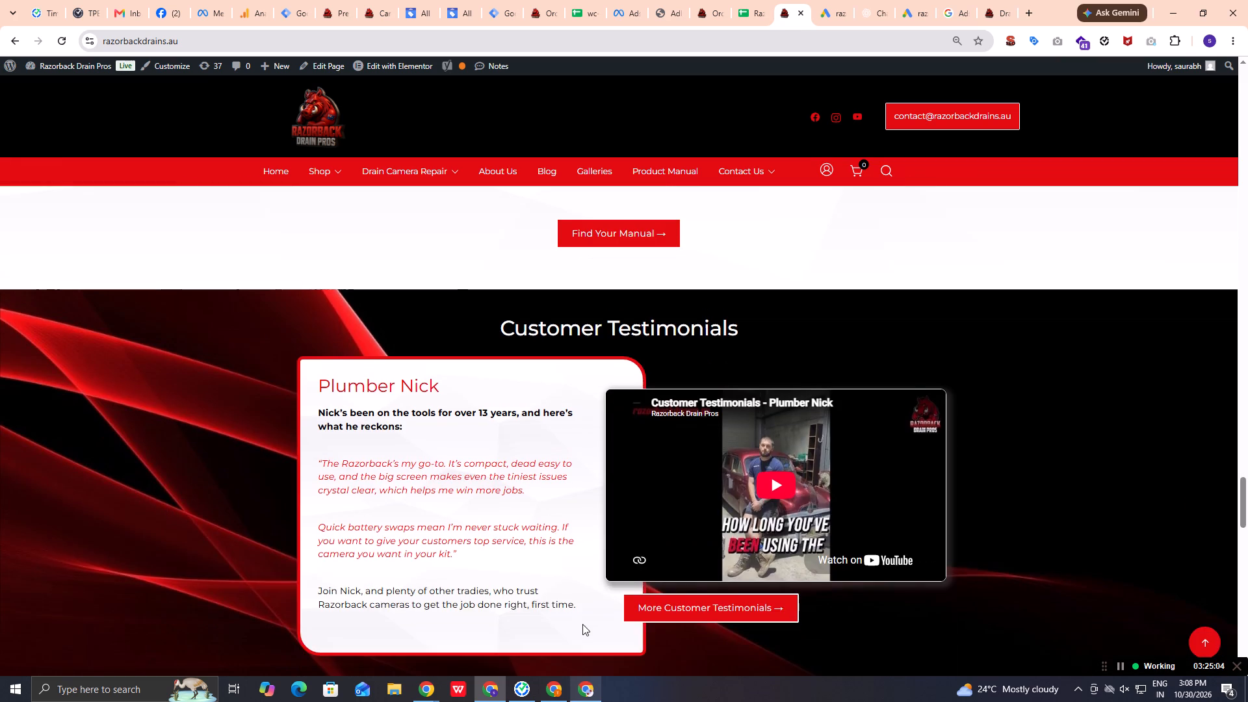
scroll(582, 624, down, 1)
scroll(582, 624, up, 1)
scroll(582, 624, down, 1)
scroll(582, 624, up, 1)
scroll(582, 624, down, 10)
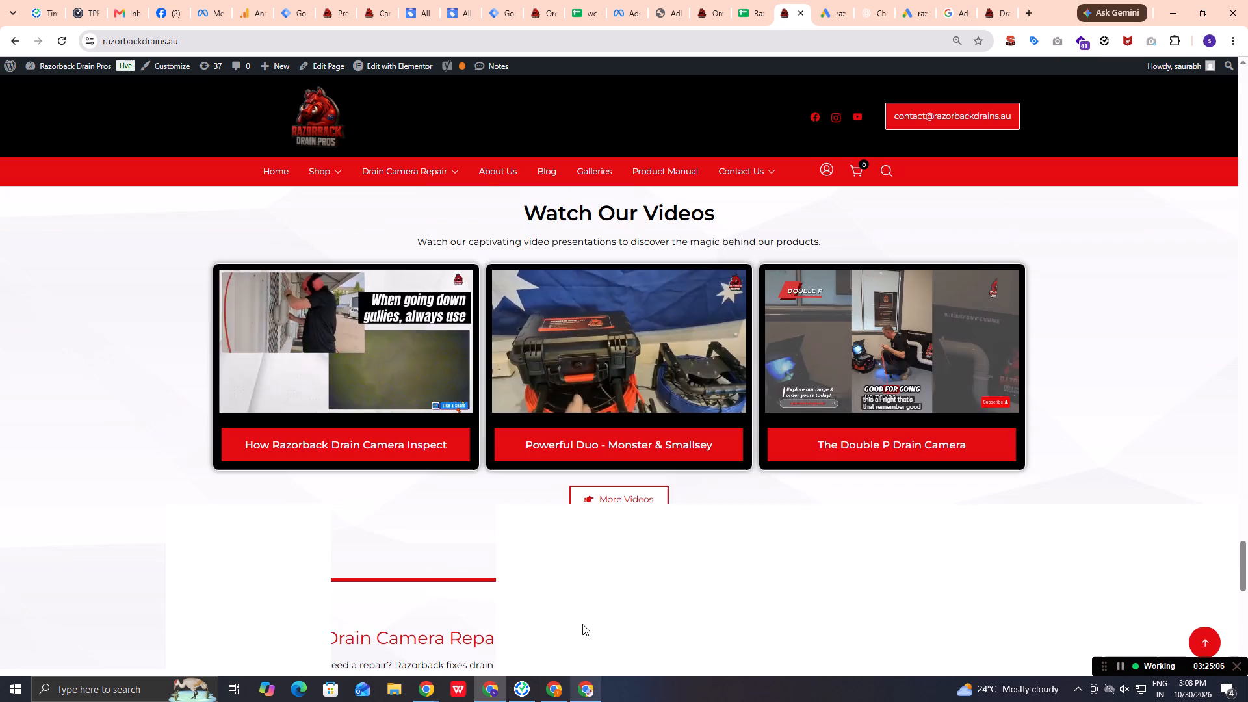
scroll(582, 624, down, 3)
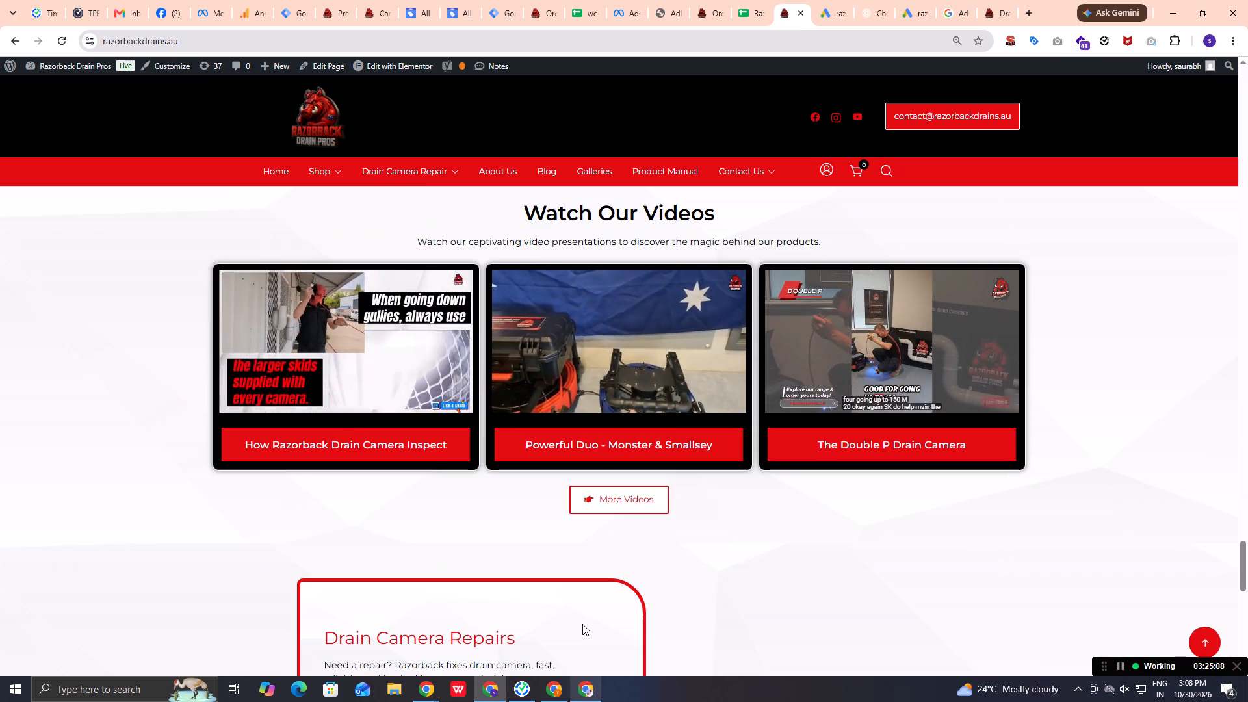
scroll(582, 624, down, 2)
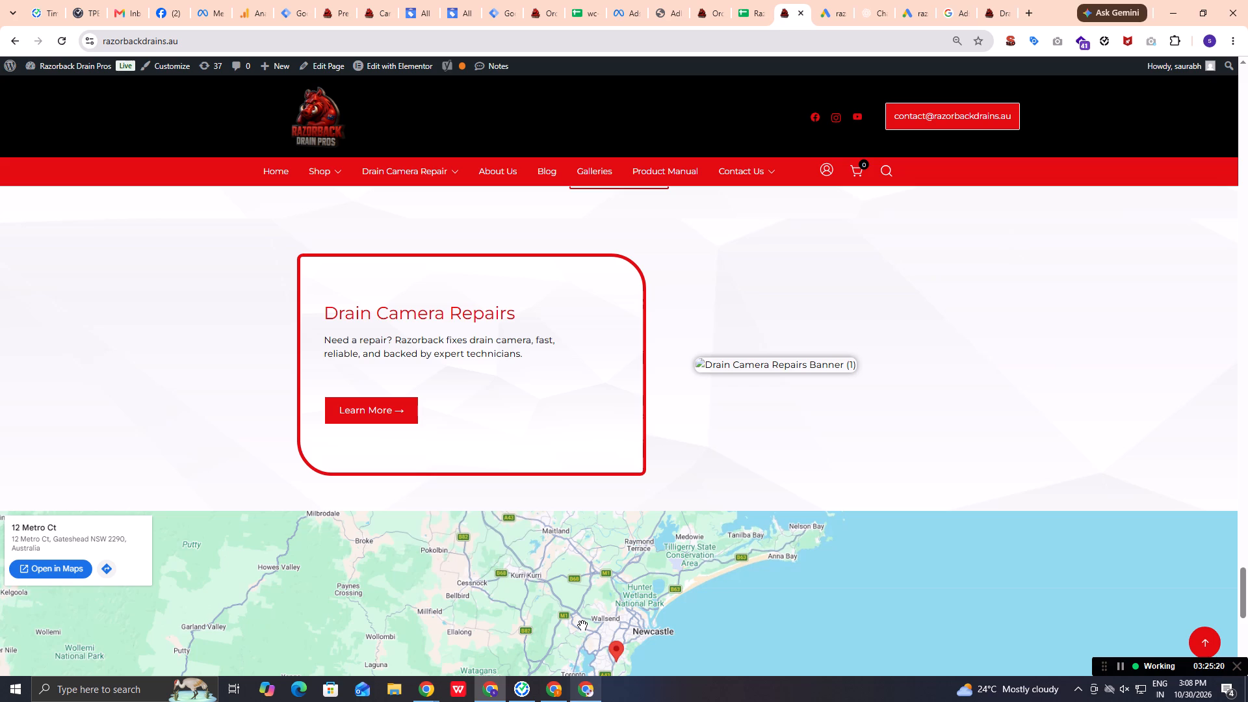
Examine the home page's location map, Reach Out To Us section and footer contact details and links.
scroll(580, 625, down, 2)
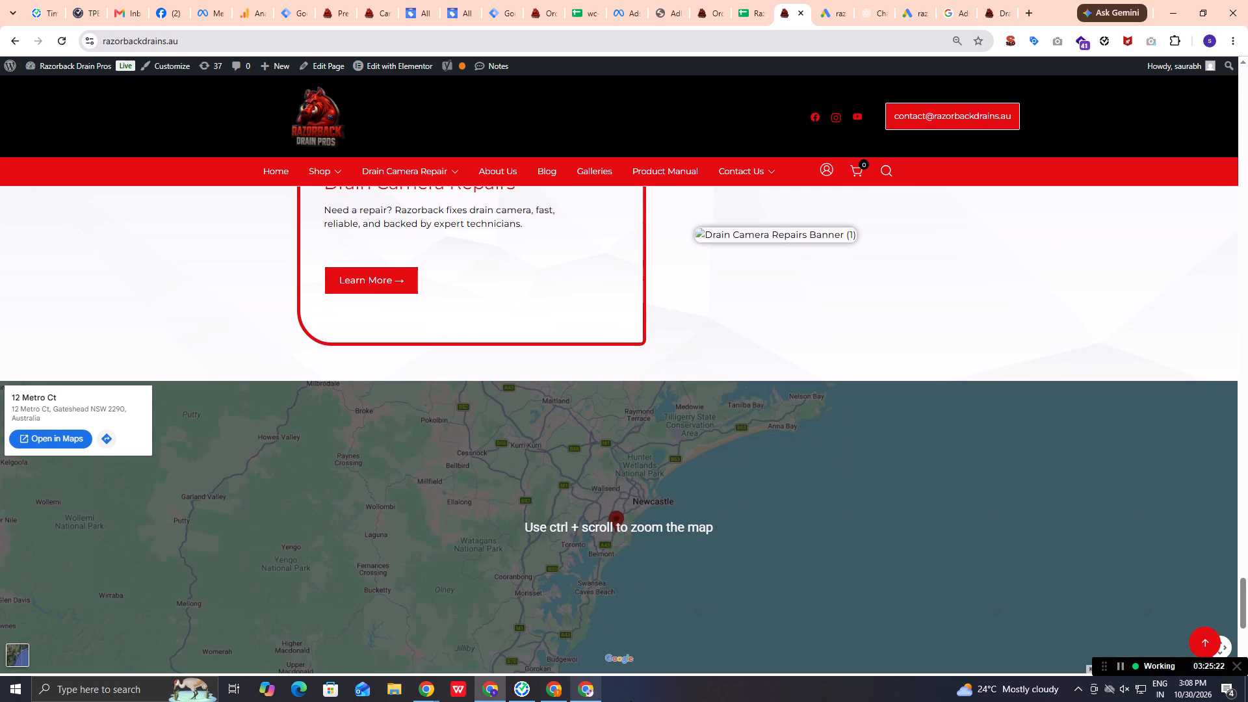
scroll(862, 701, down, 4)
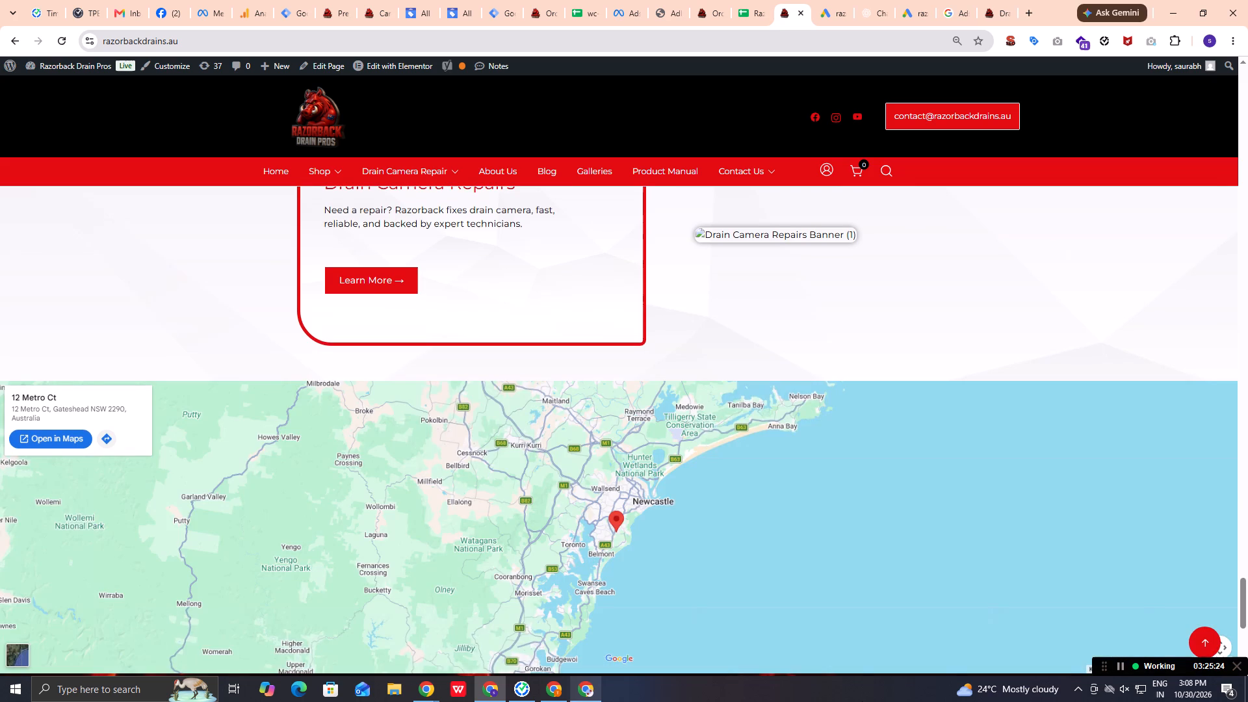
scroll(862, 701, down, 1)
scroll(862, 701, up, 1)
scroll(862, 701, down, 4)
scroll(697, 555, down, 1)
scroll(697, 555, up, 1)
scroll(697, 555, down, 1)
scroll(697, 555, up, 1)
scroll(697, 555, down, 1)
scroll(697, 555, up, 1)
scroll(697, 555, down, 1)
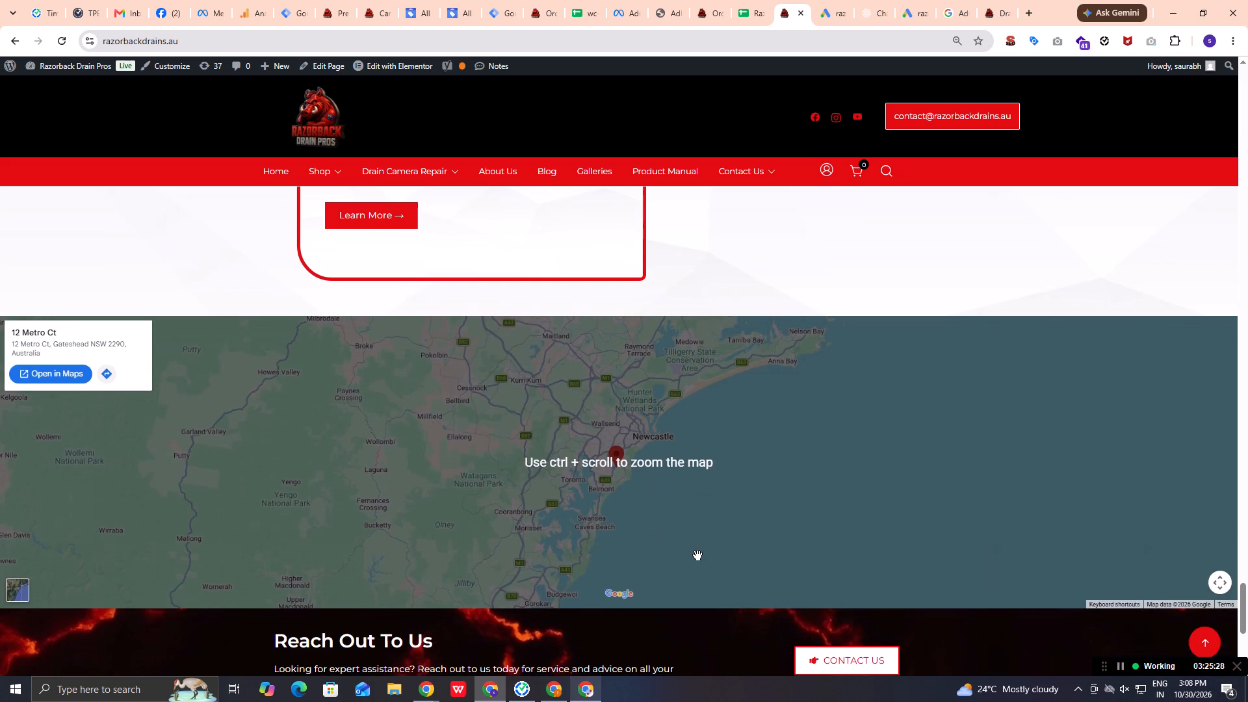
scroll(697, 555, down, 4)
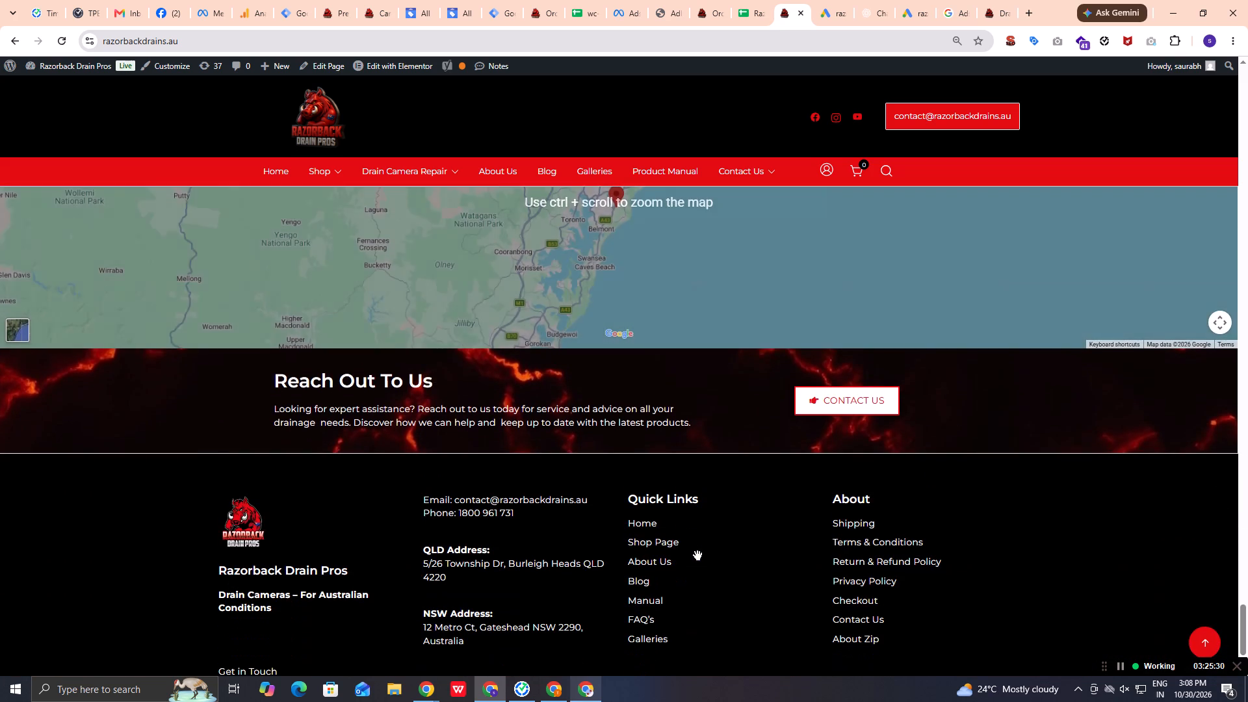
Review the home page's sections again, from the footer back up to the Razorback Drain Cameras banner.
scroll(697, 555, up, 8)
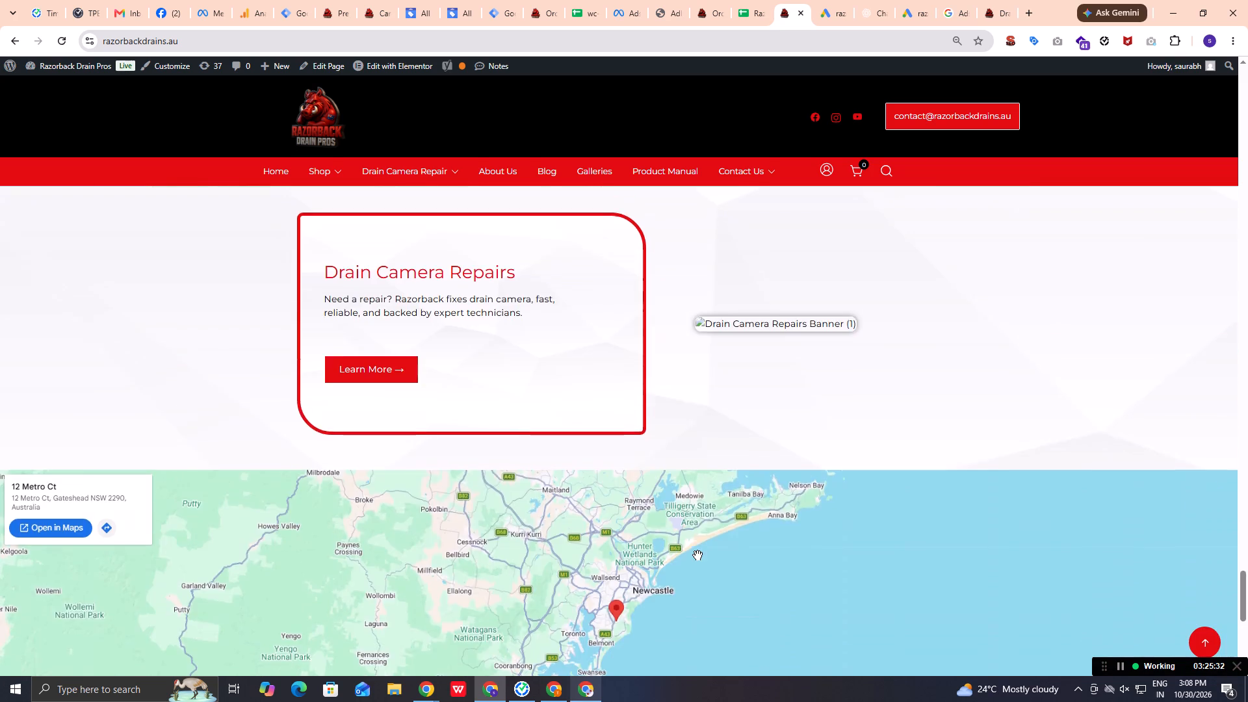
scroll(697, 555, up, 3)
scroll(697, 555, down, 1)
scroll(697, 555, up, 20)
scroll(697, 555, up, 1)
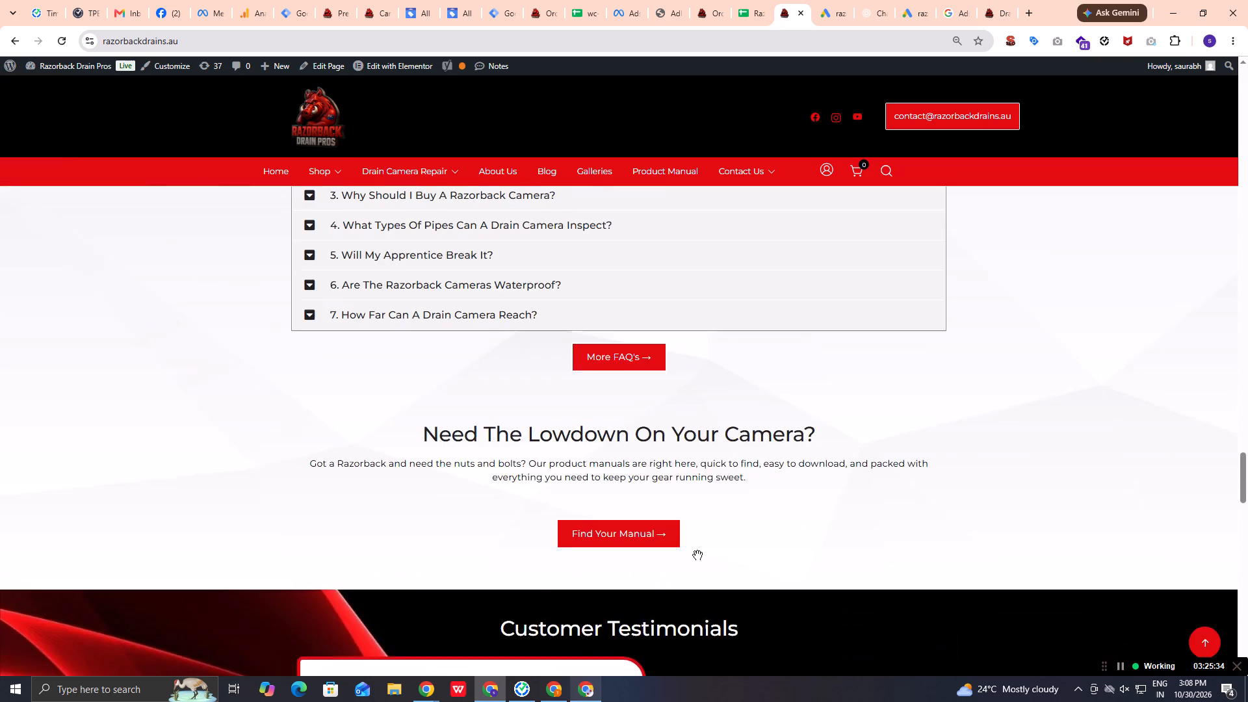
scroll(697, 555, up, 3)
scroll(697, 555, down, 2)
scroll(697, 555, up, 18)
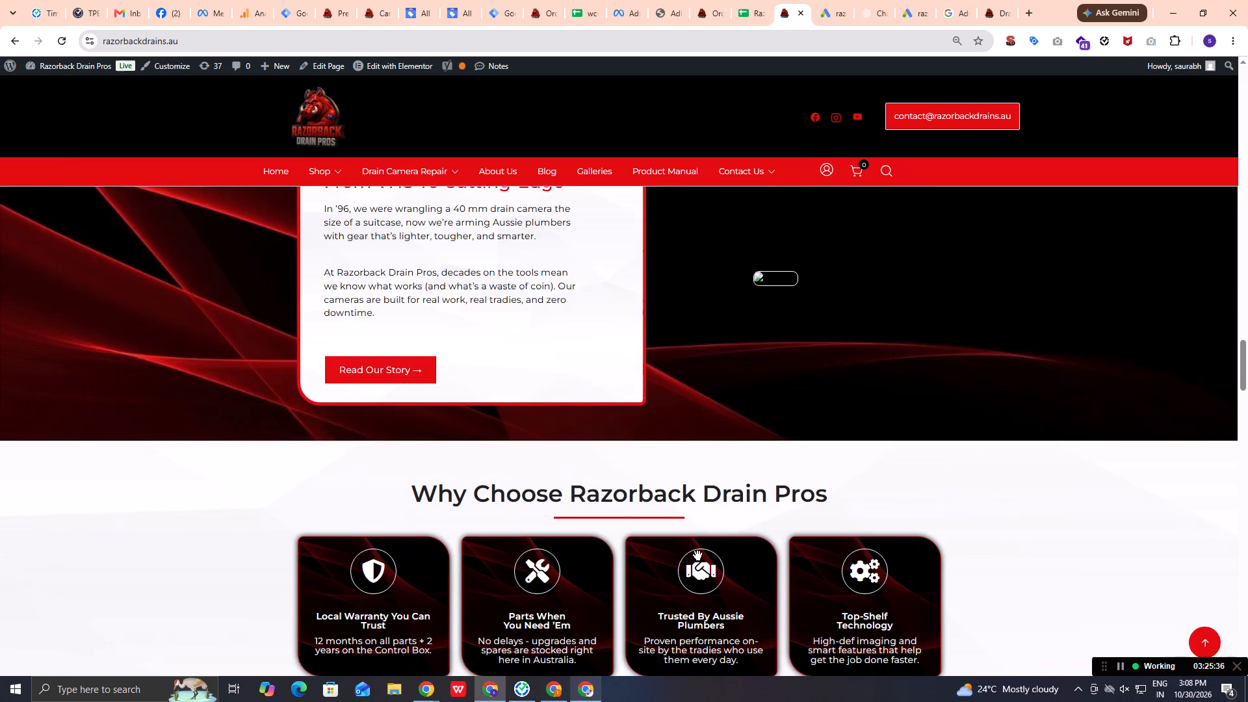
scroll(697, 555, up, 18)
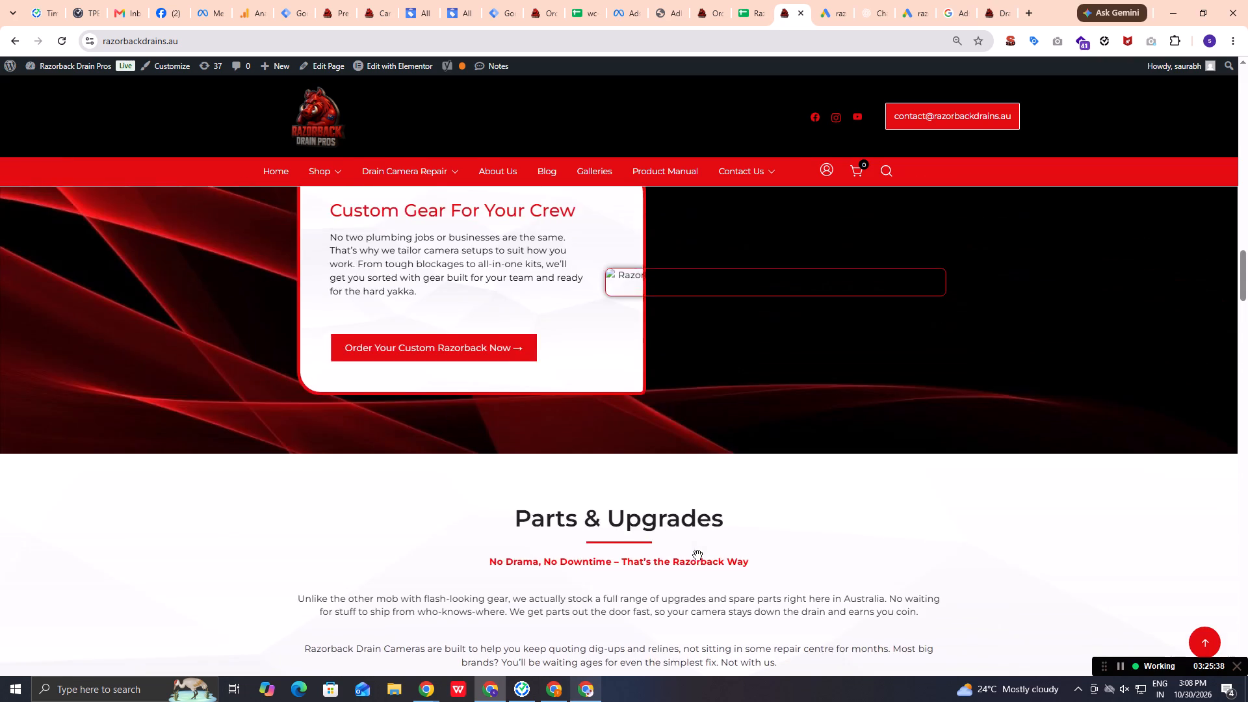
scroll(697, 555, up, 2)
scroll(697, 555, down, 1)
scroll(697, 555, up, 18)
scroll(697, 555, up, 15)
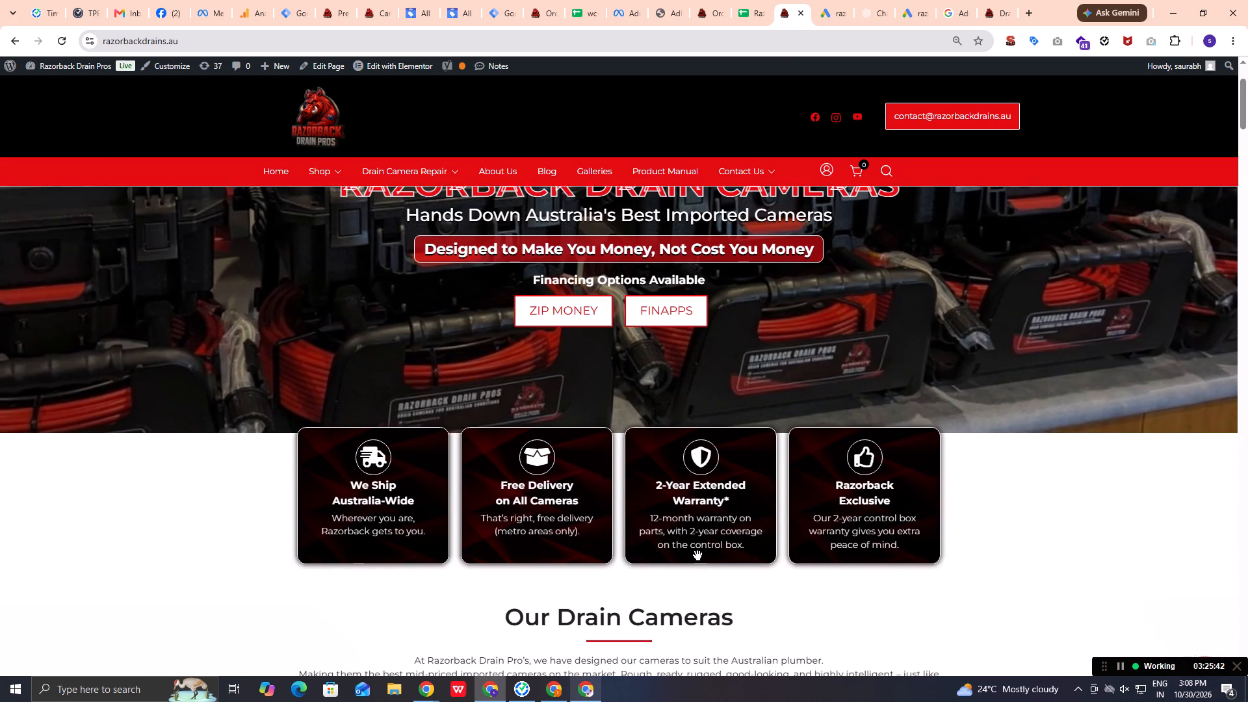
scroll(697, 555, up, 4)
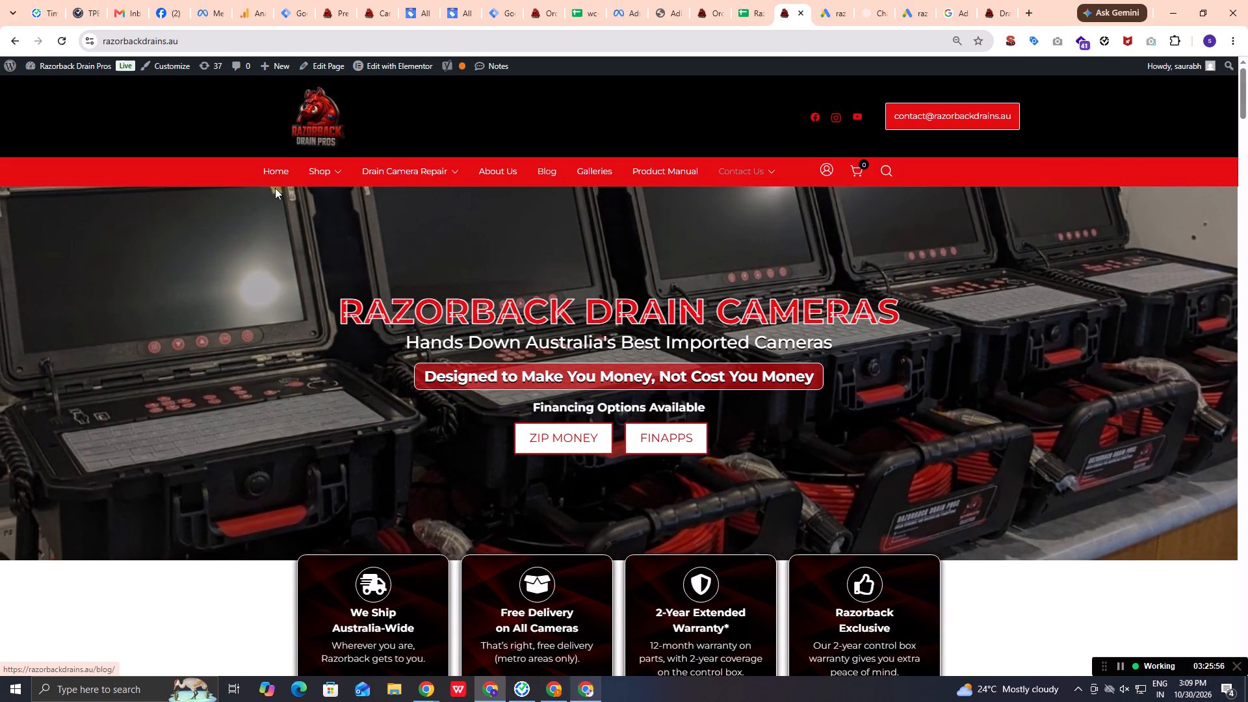
Reload the home page and examine its shipping and warranty highlights and the Our Drain Cameras product listings.
click(273, 175)
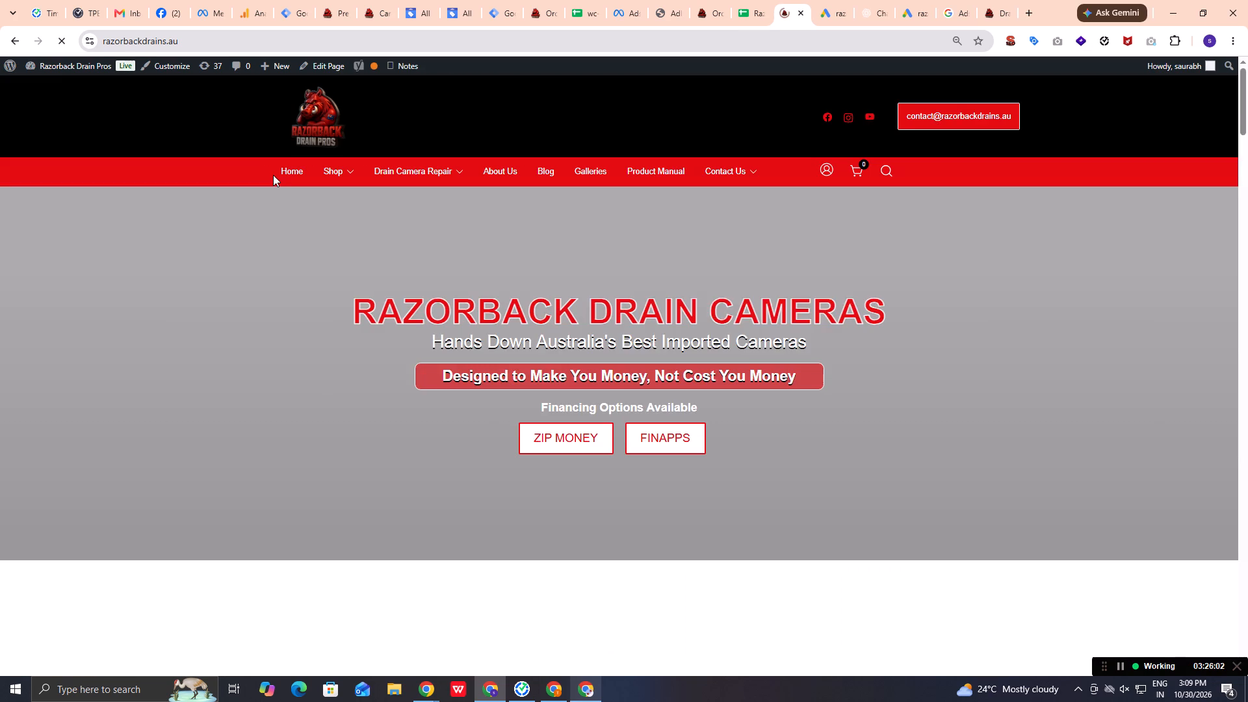
scroll(420, 423, down, 2)
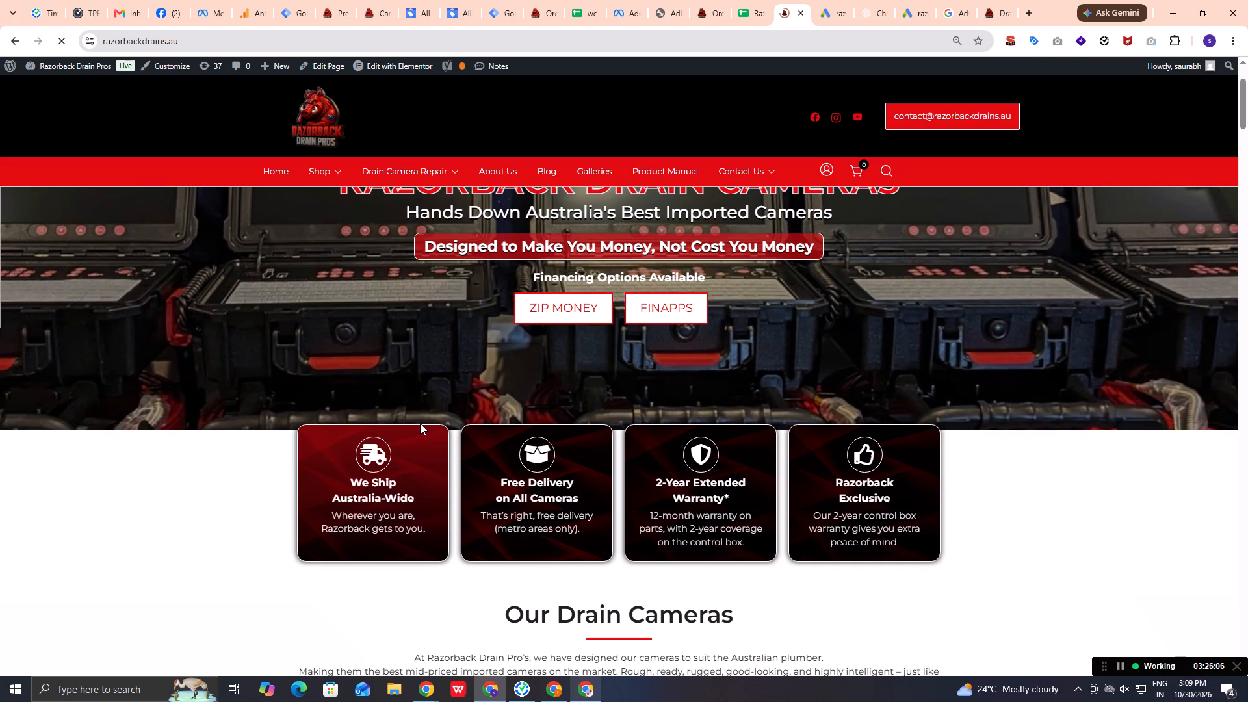
scroll(658, 480, down, 2)
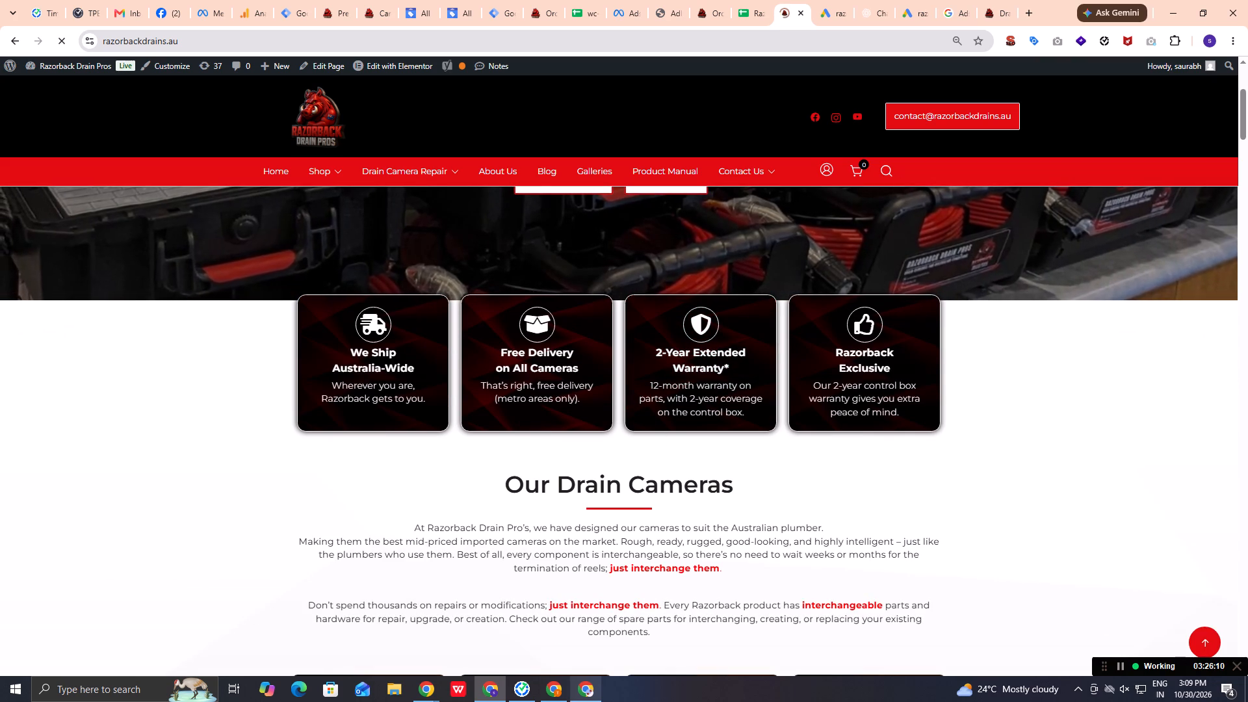
scroll(658, 480, down, 1)
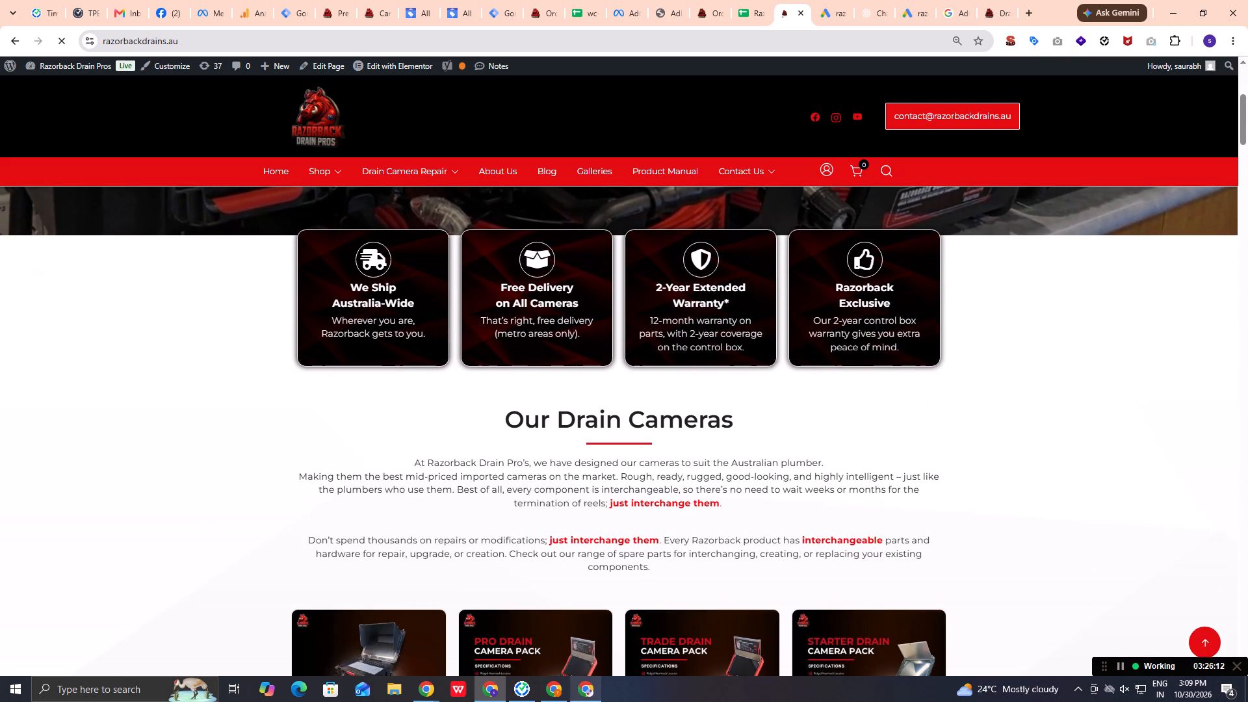
scroll(658, 480, down, 4)
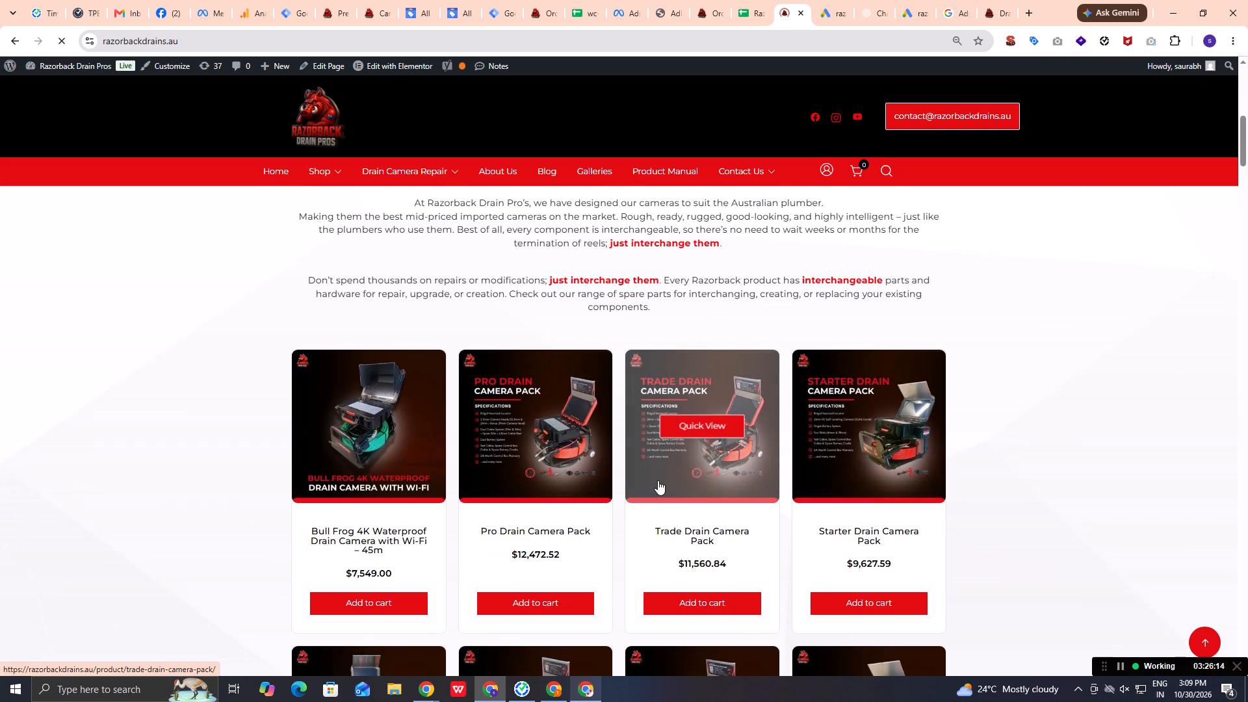
scroll(658, 480, up, 2)
scroll(658, 480, down, 1)
scroll(658, 480, up, 2)
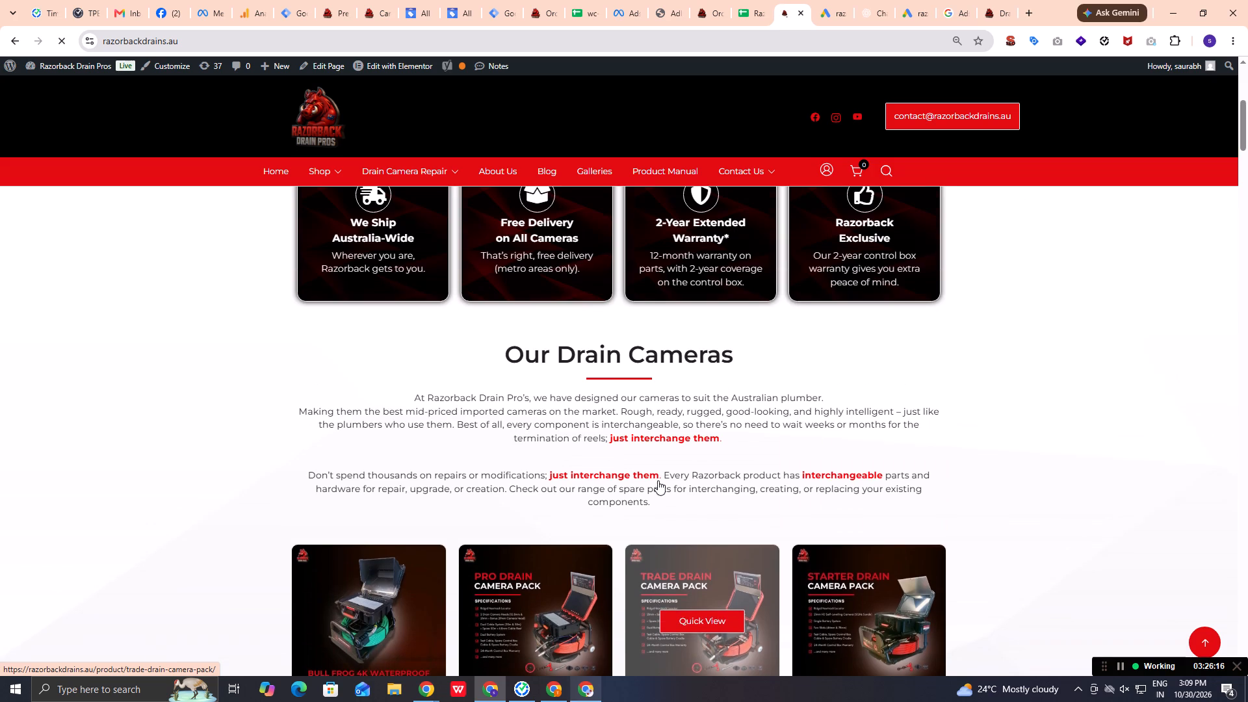